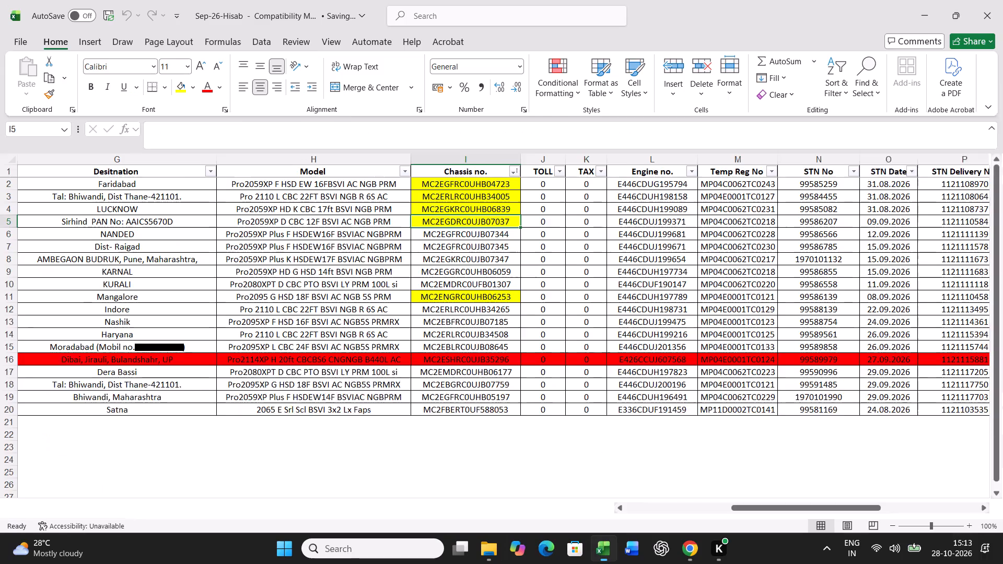
click(491, 314)
key(ctrl+f)
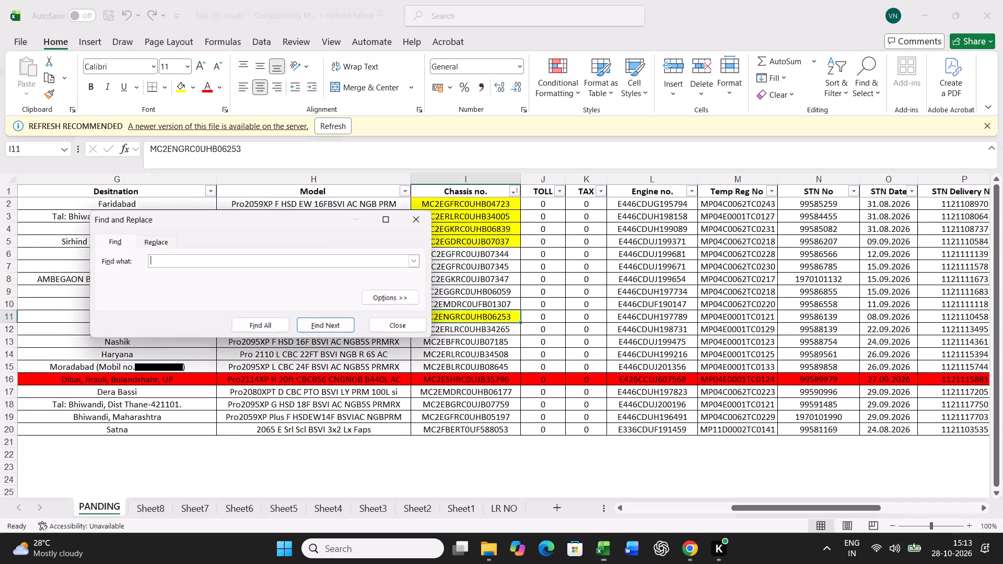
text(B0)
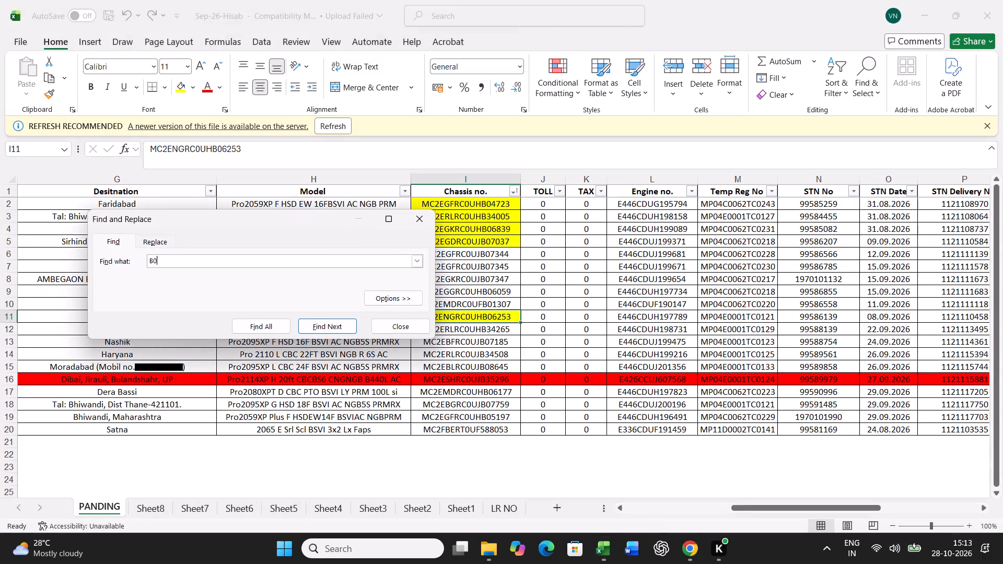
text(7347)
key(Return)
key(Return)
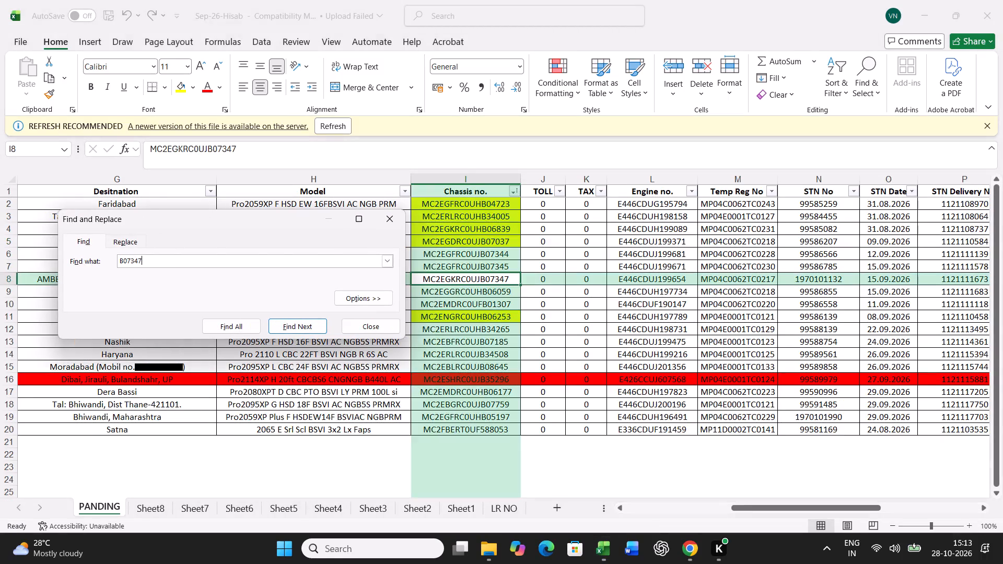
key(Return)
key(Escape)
click(176, 88)
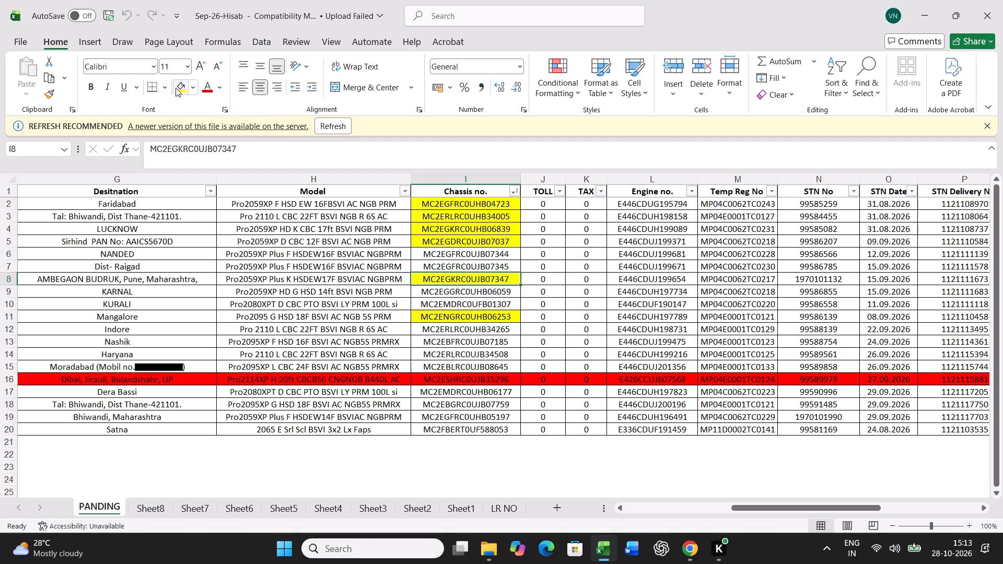
Find the chassis number ending in B07345 and fill its cell yellow.
key(ctrl+f)
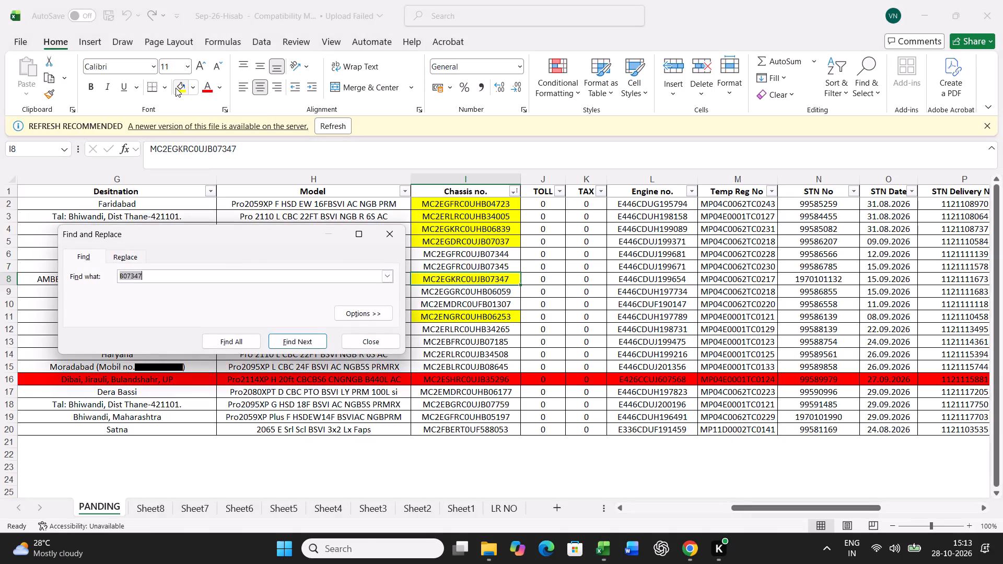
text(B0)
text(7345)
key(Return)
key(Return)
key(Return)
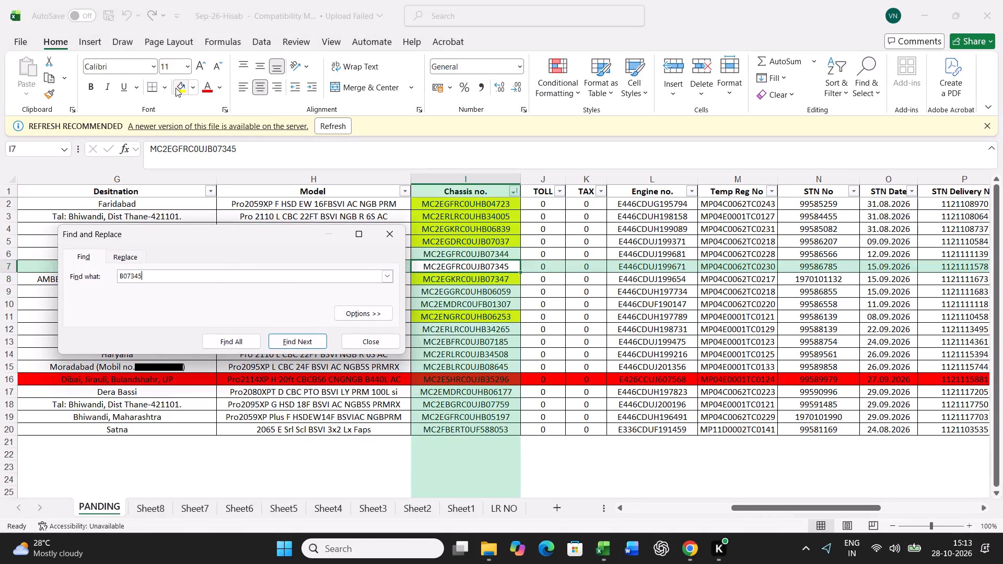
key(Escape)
click(183, 89)
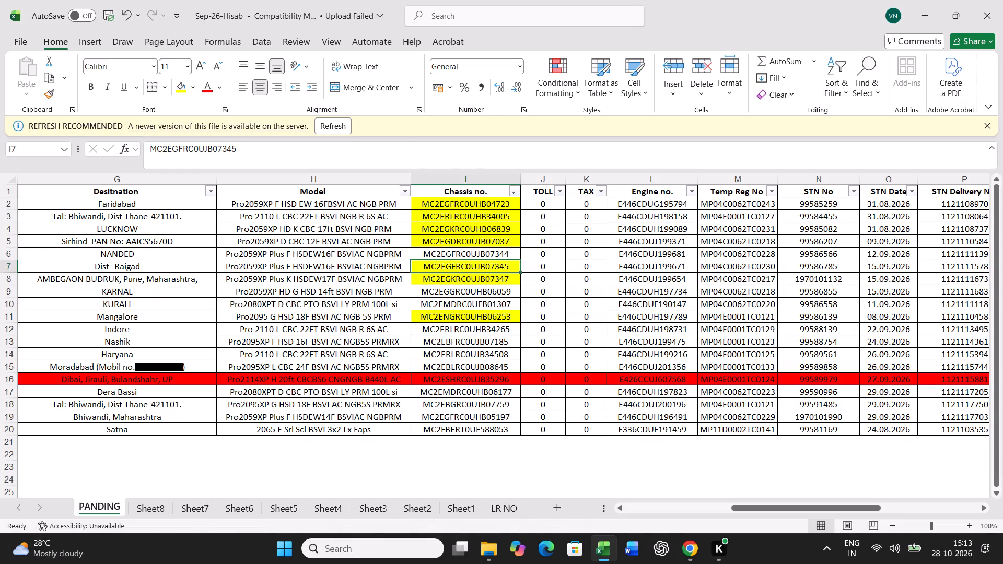
Fill the chassis number cells I10, I6, I9, I12 and I13 yellow.
click(517, 302)
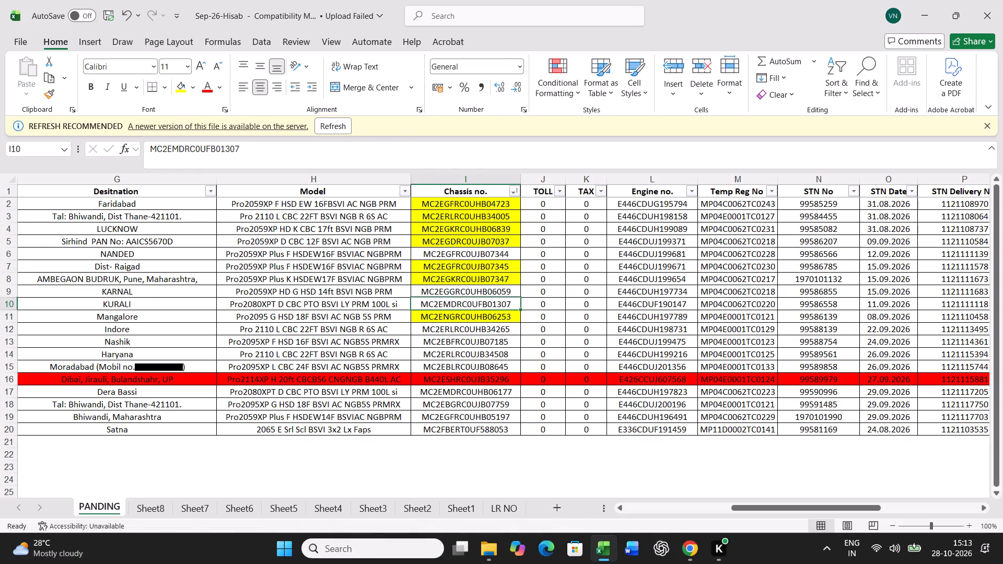
click(178, 91)
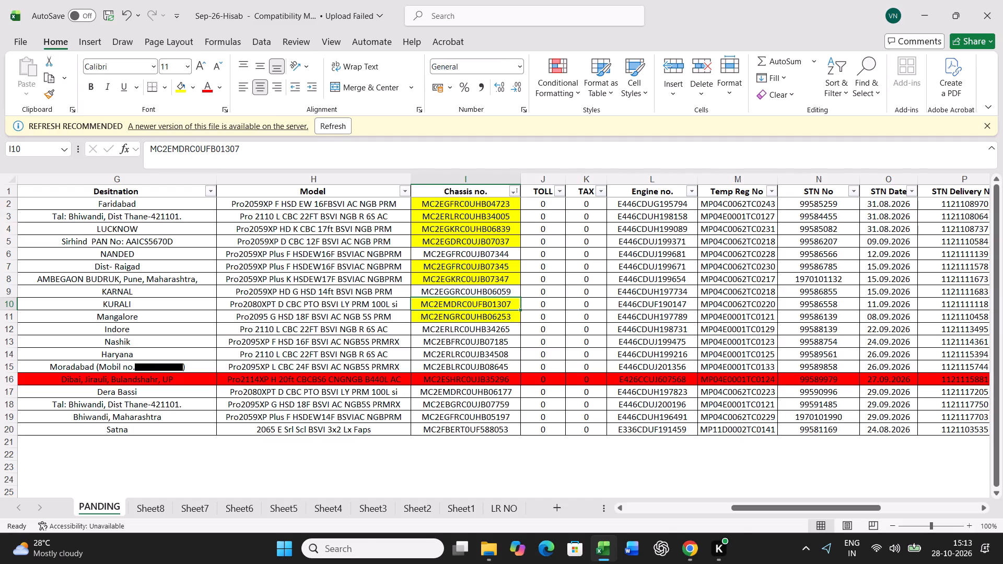
click(498, 251)
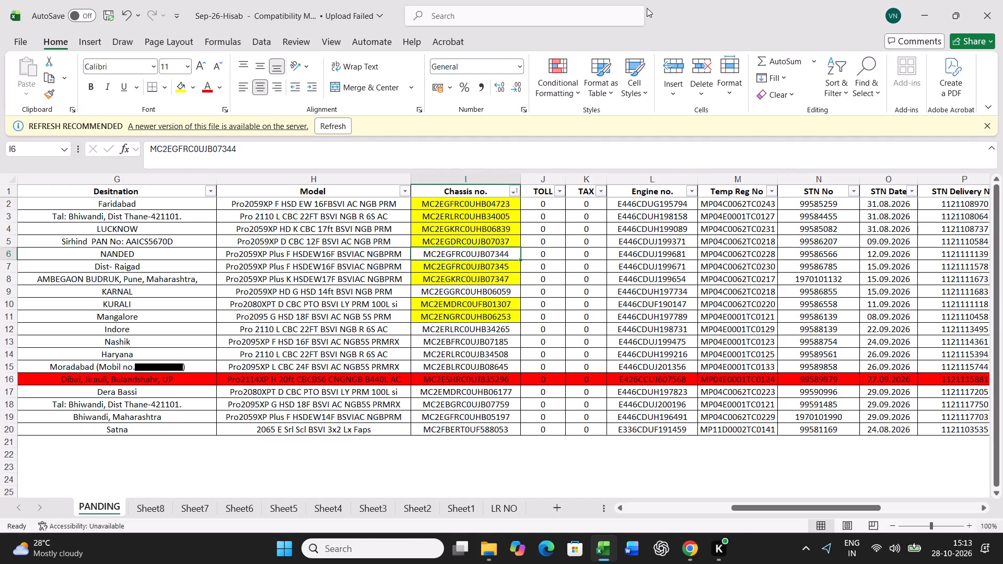
click(185, 86)
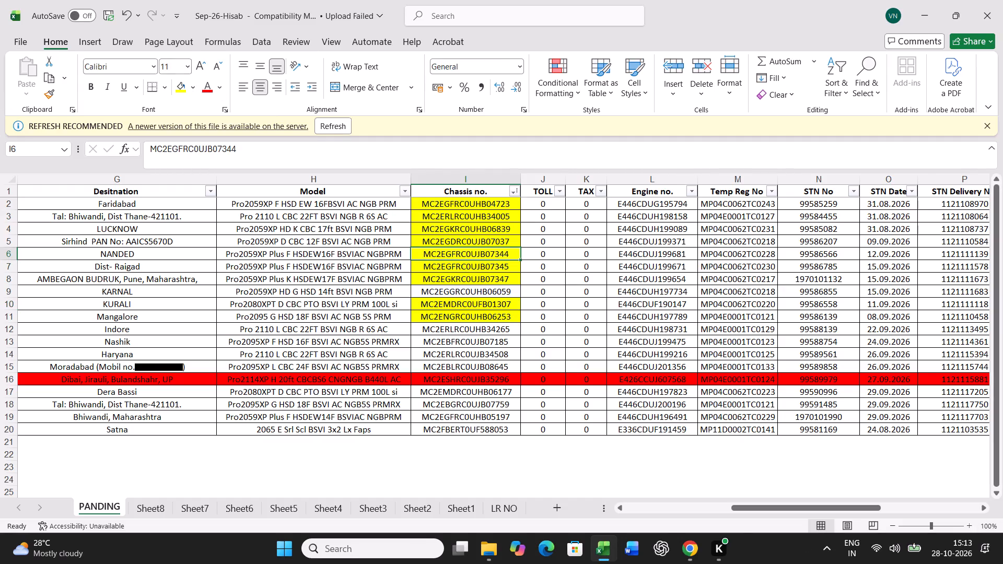
click(500, 295)
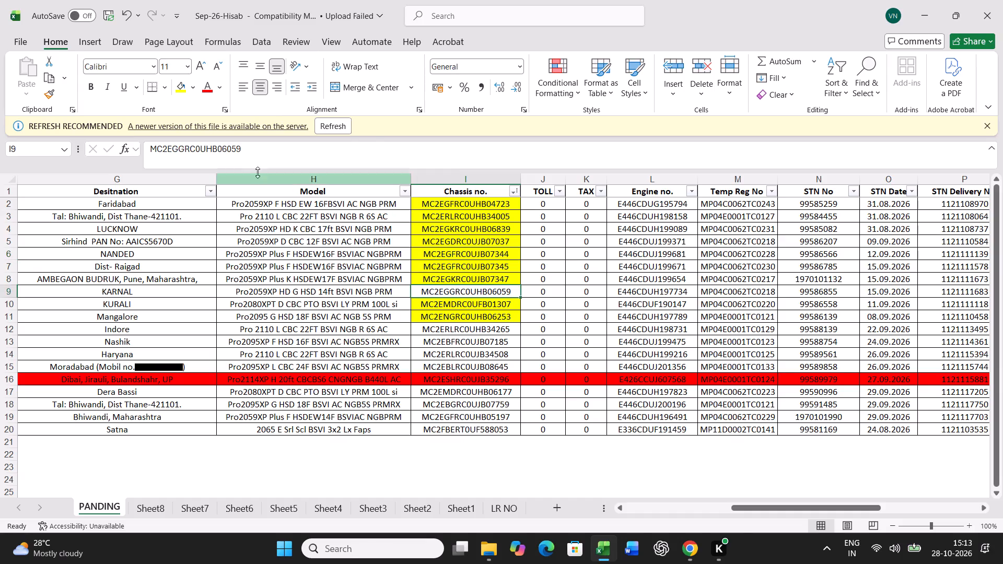
click(183, 82)
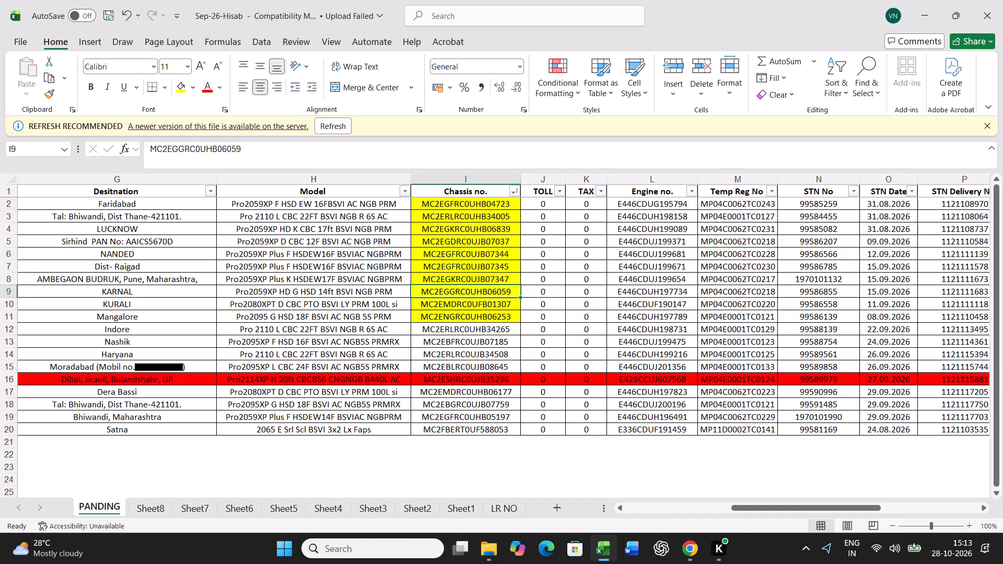
click(495, 330)
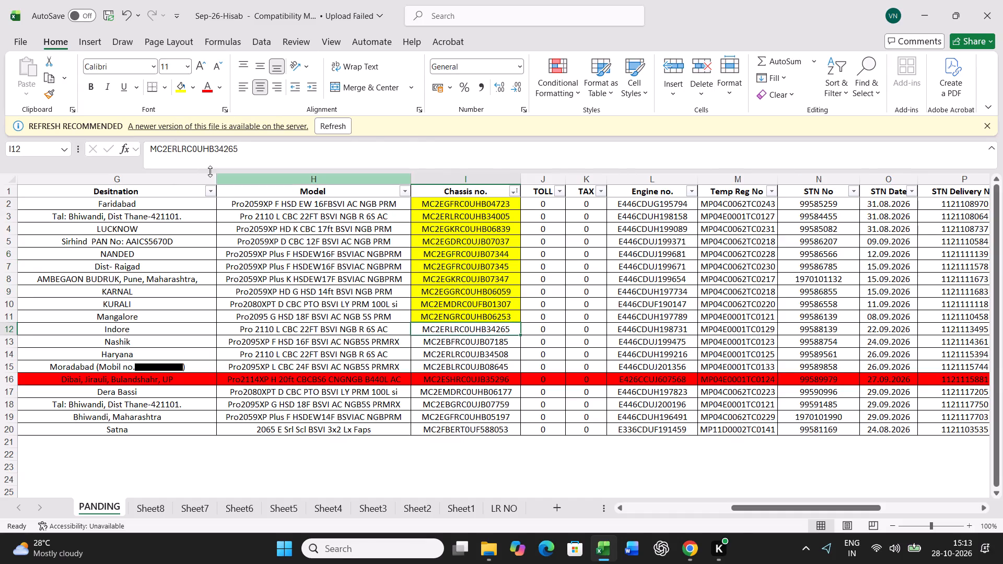
click(183, 90)
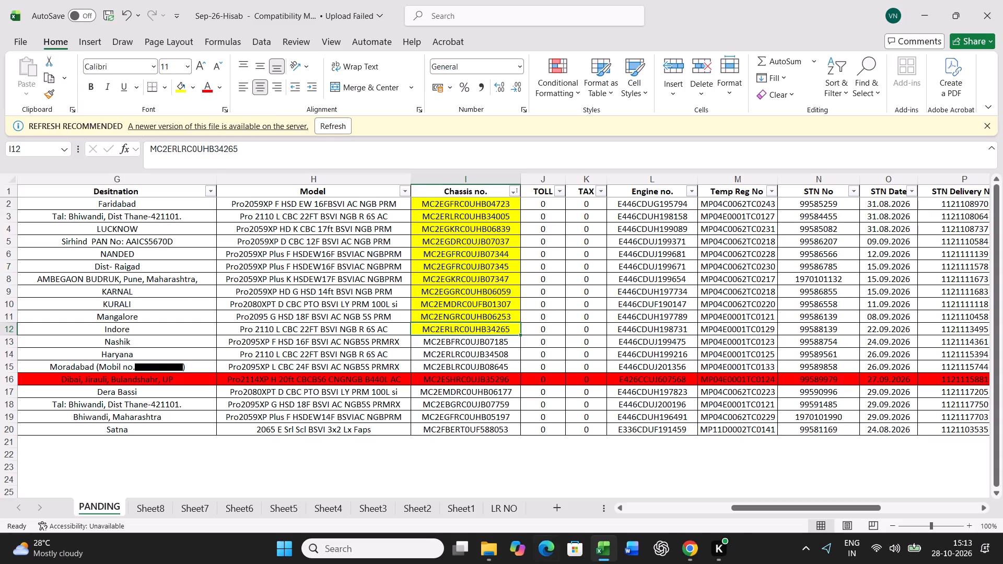
click(498, 344)
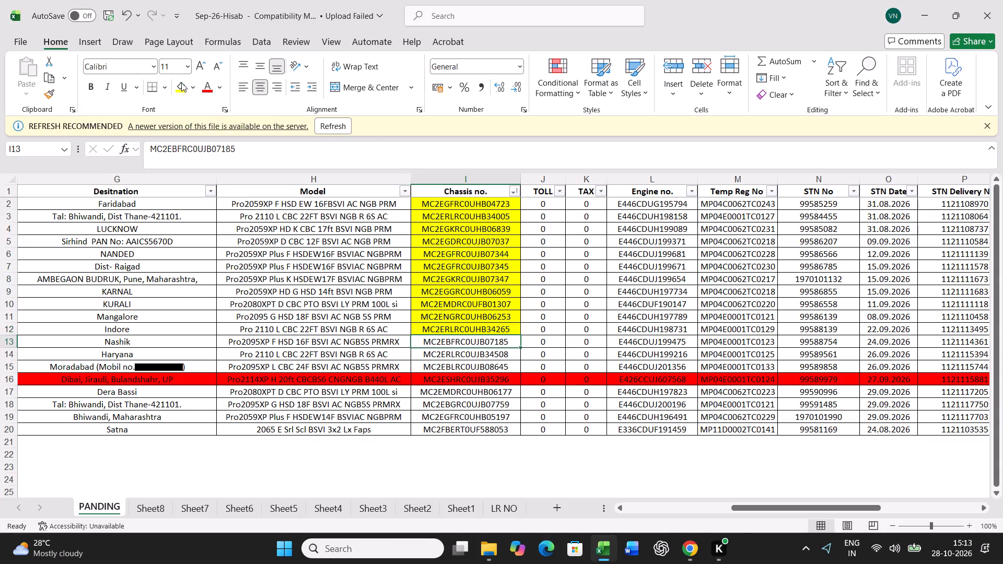
click(181, 83)
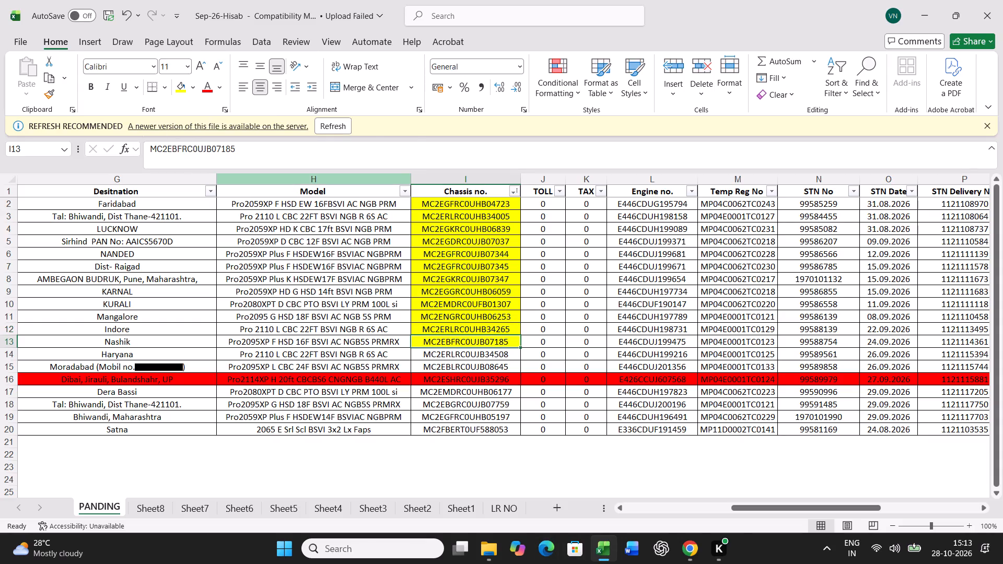
Fill the chassis number cells I19, I15, I17 and I18 yellow.
click(504, 415)
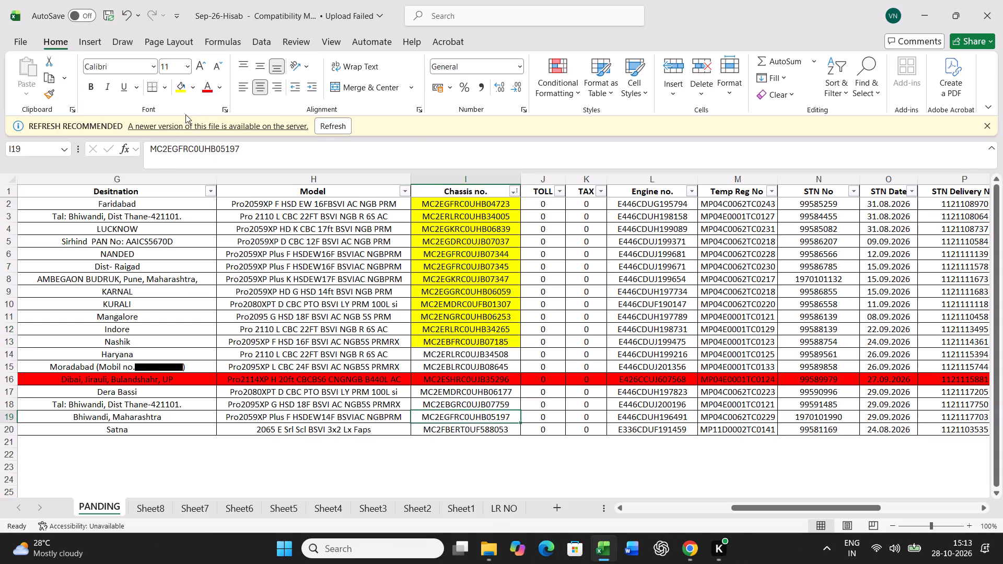
click(183, 93)
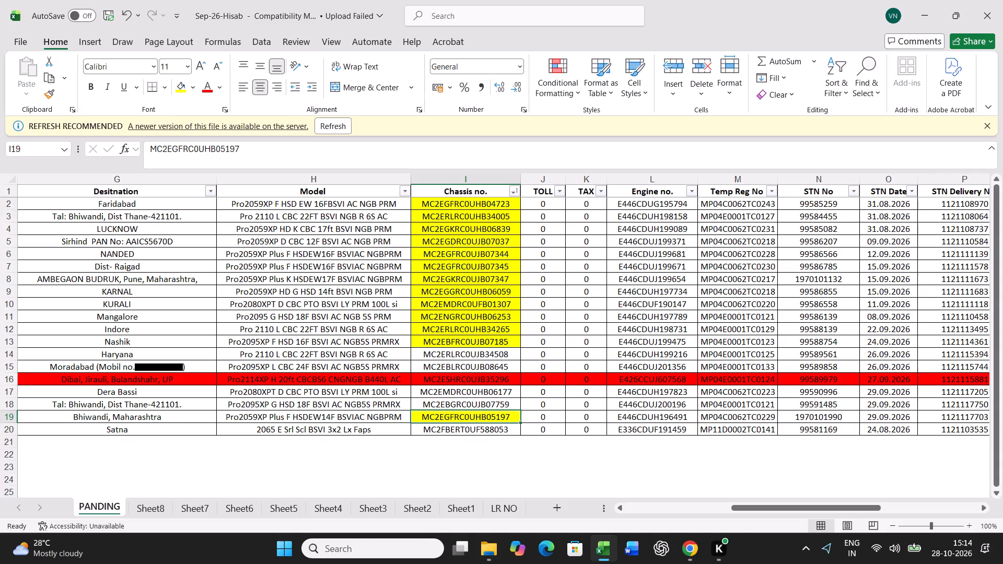
click(494, 366)
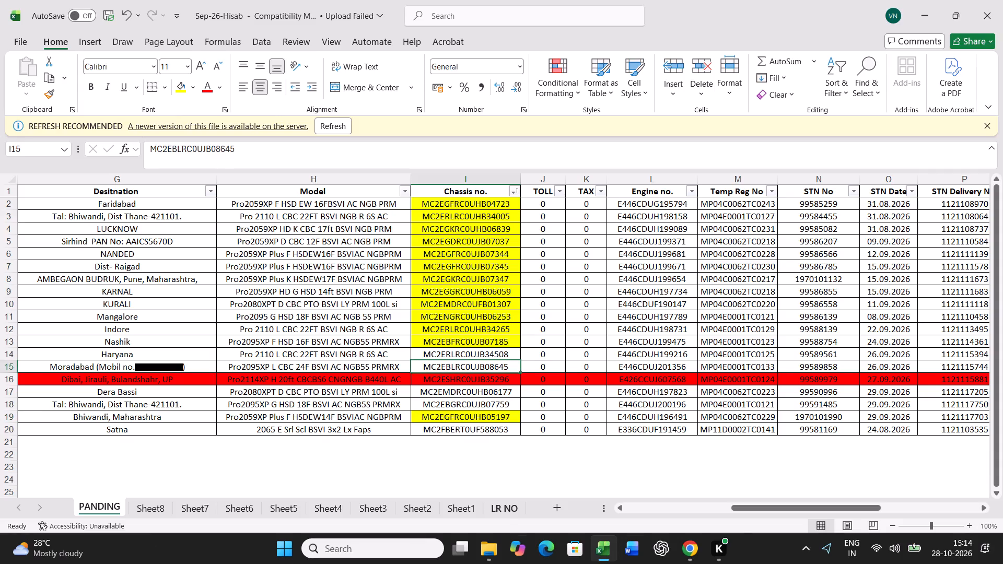
click(183, 93)
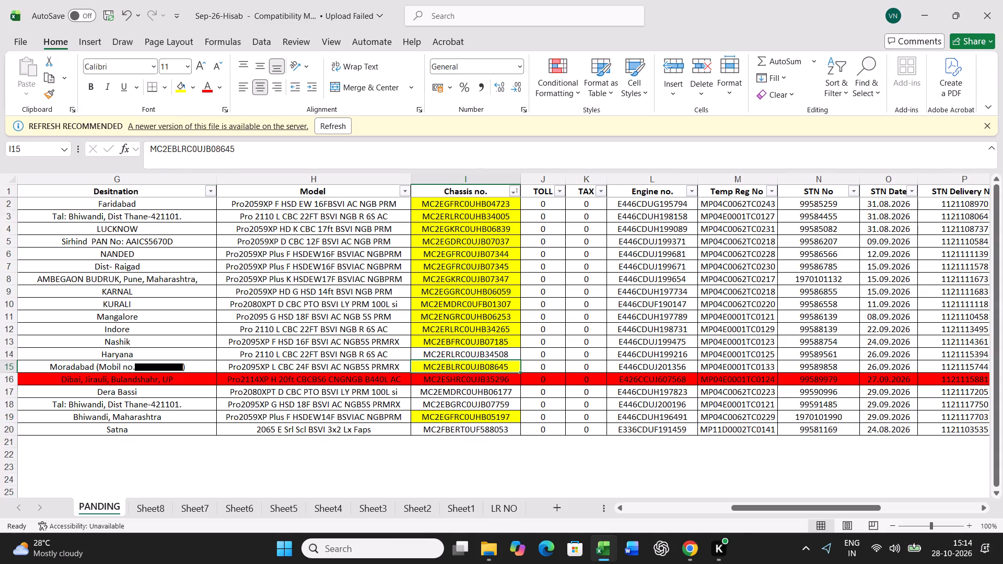
click(500, 394)
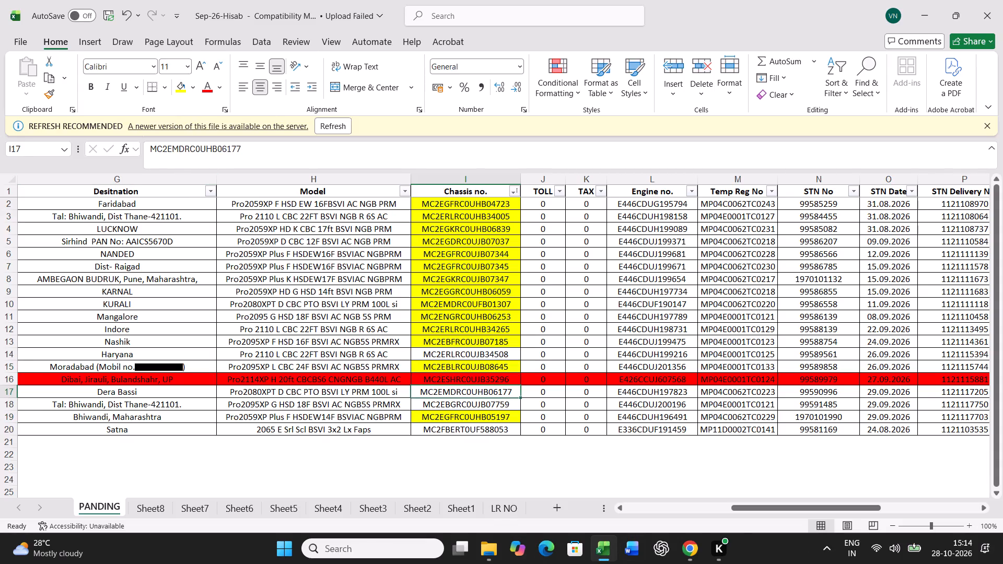
click(179, 91)
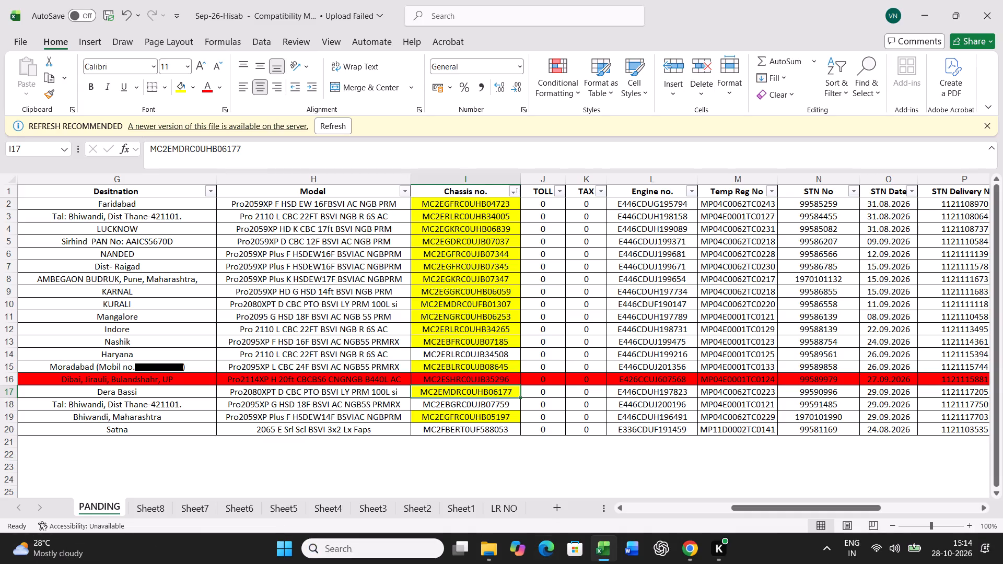
click(498, 402)
click(180, 90)
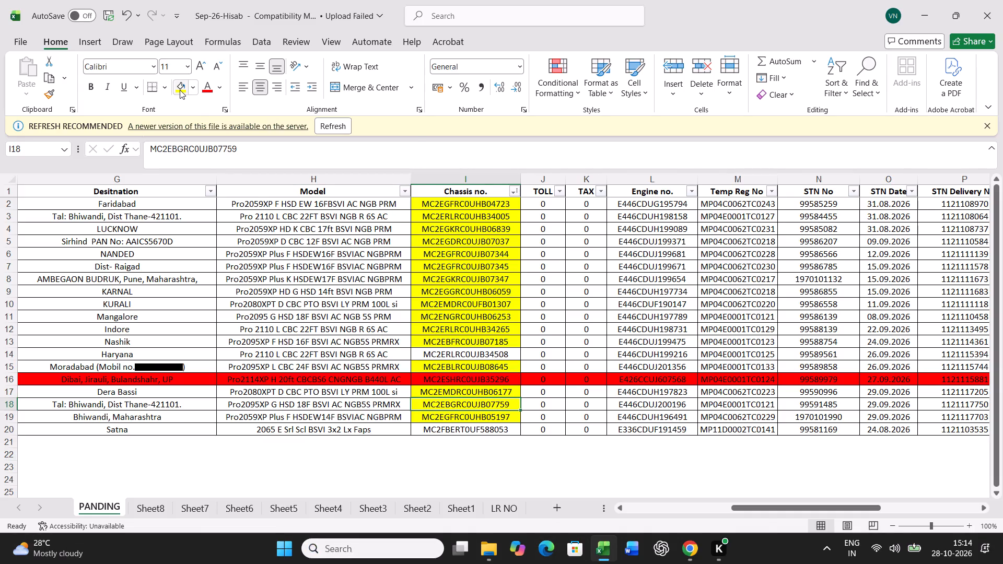
Check the dealer and customer names in row 14 for the unhighlighted Haryana chassis number.
click(506, 352)
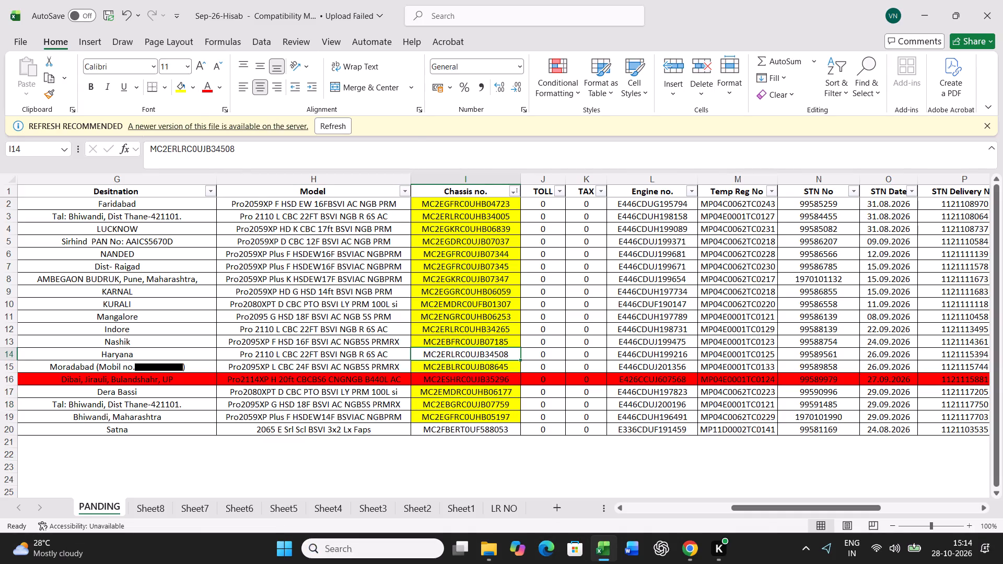
key(Left)
key(Left)
key(Left)
key(Left)
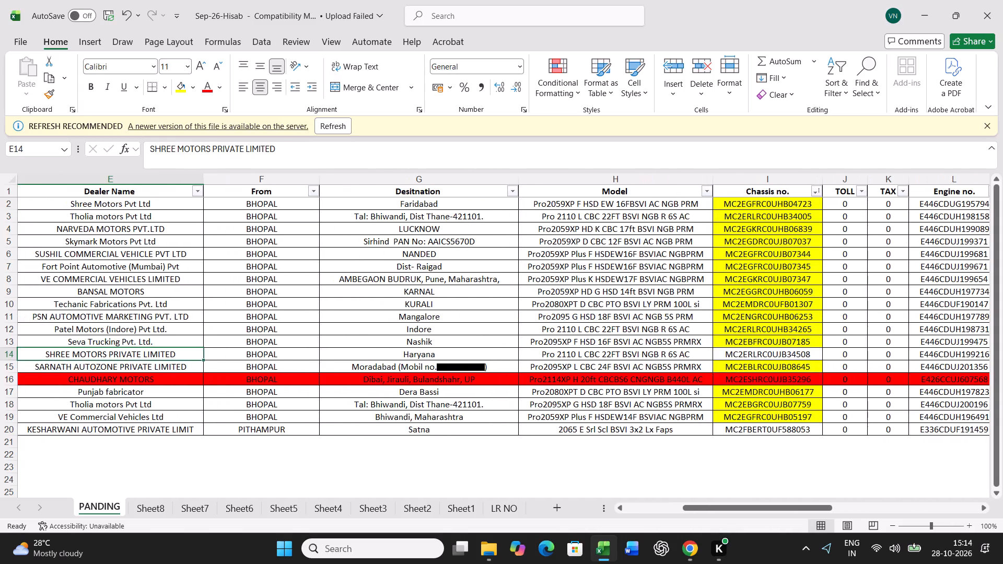
key(Left)
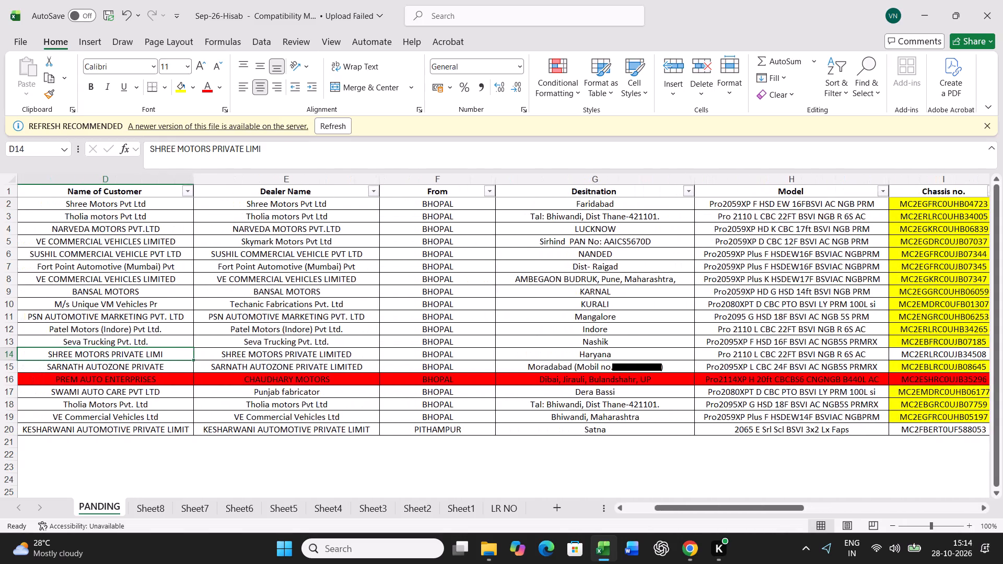
key(Right)
key(Right)
key(Right)
key(Right)
key(Right)
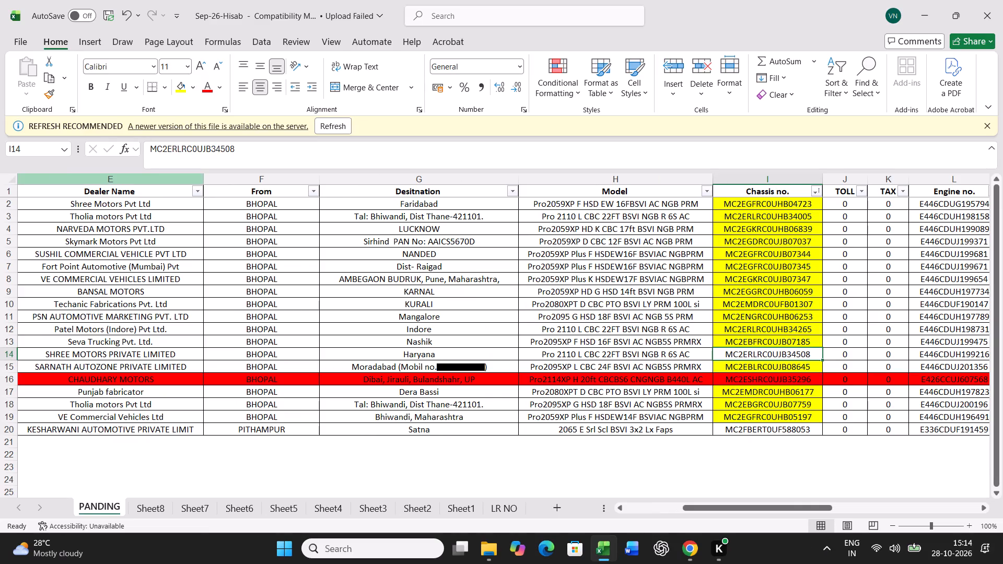
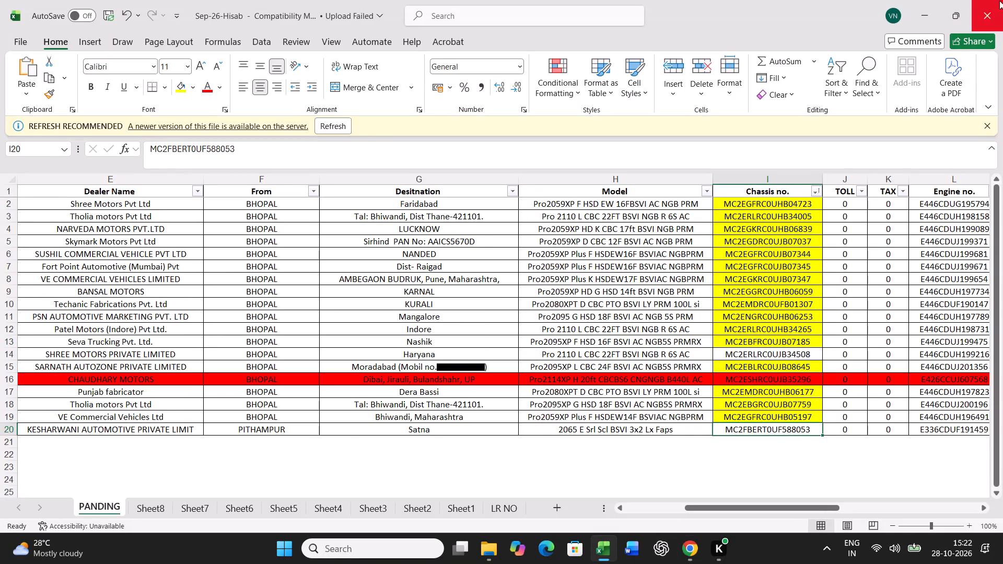
Close Sep-26-Hisab and open the Pending sheet of the Oct-26-Hisab workbook from the Hisab-26-27 folder.
click(988, 13)
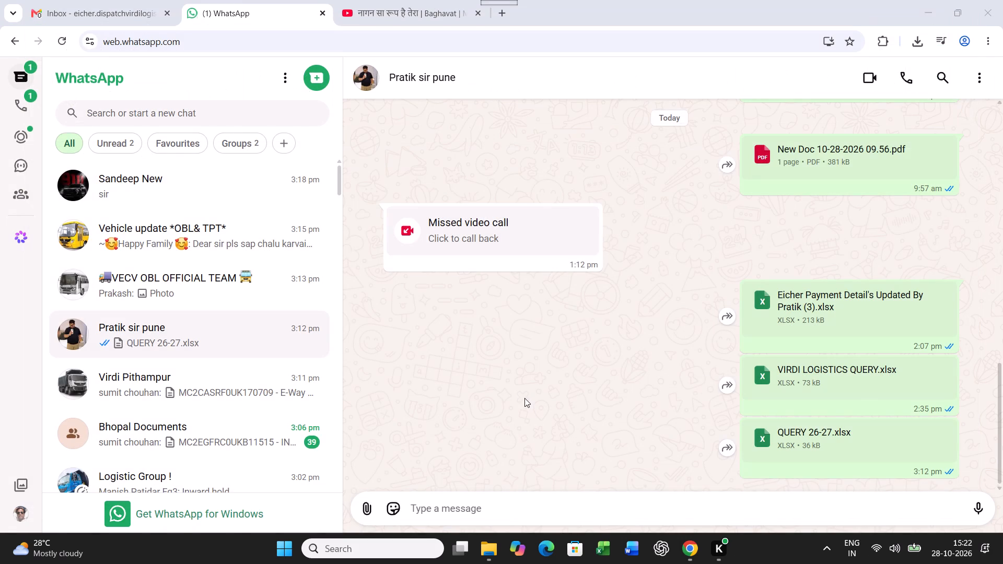
click(486, 547)
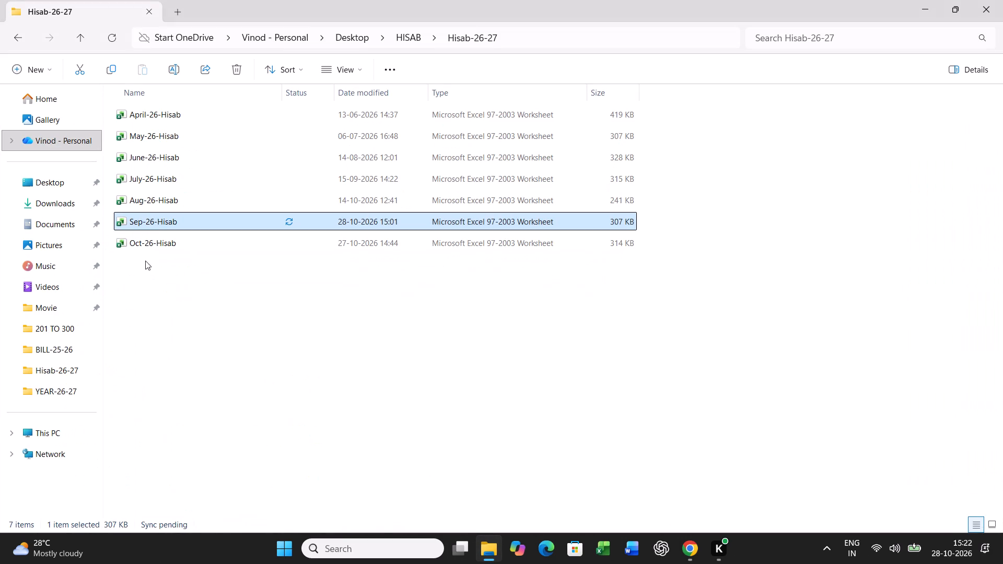
double_click(150, 249)
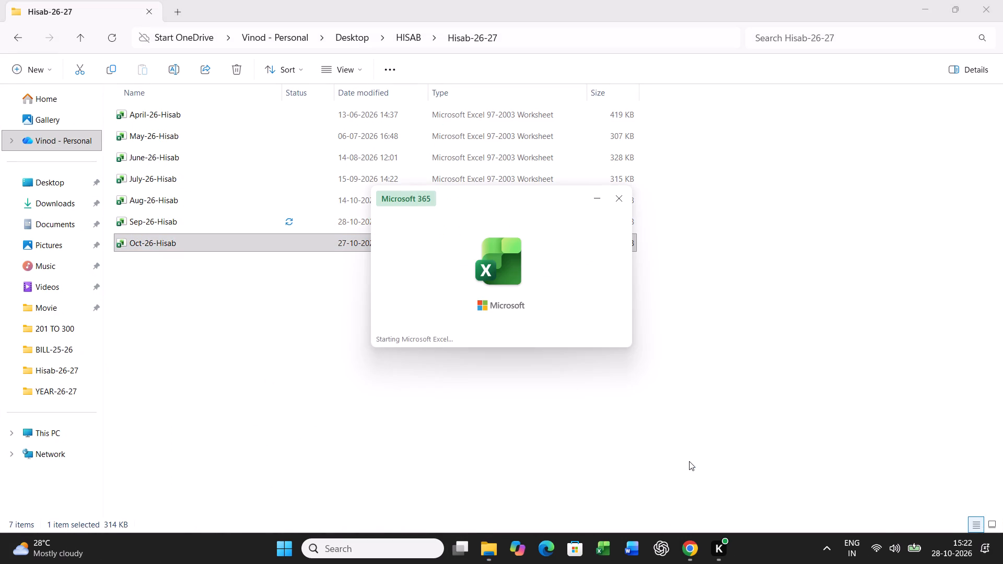
click(515, 300)
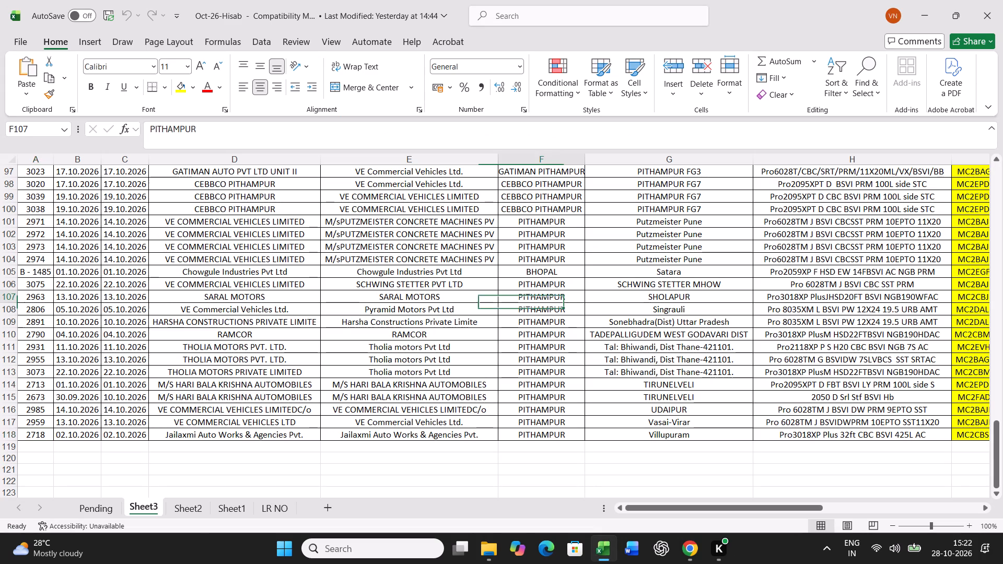
click(101, 505)
click(512, 344)
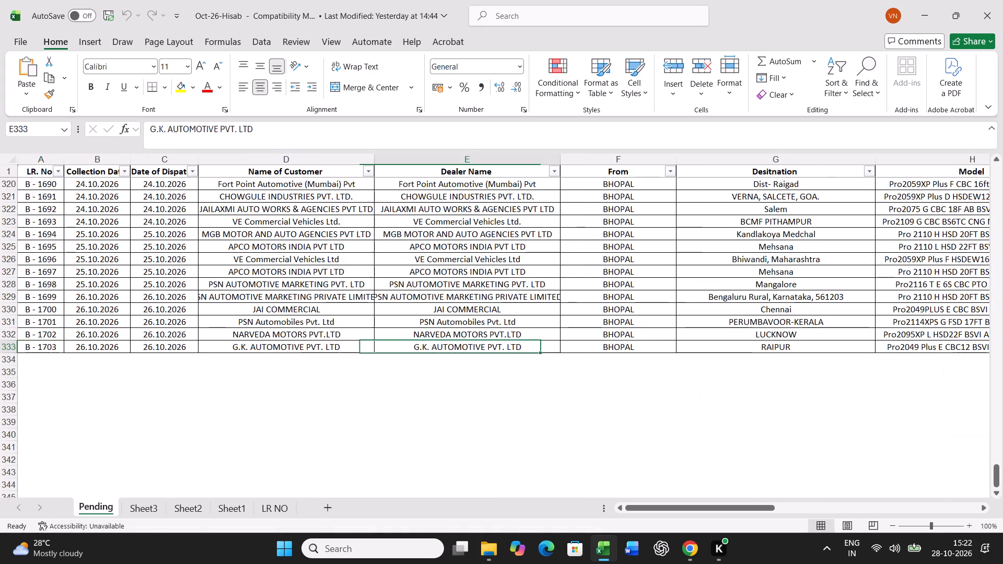
key(ctrl+f)
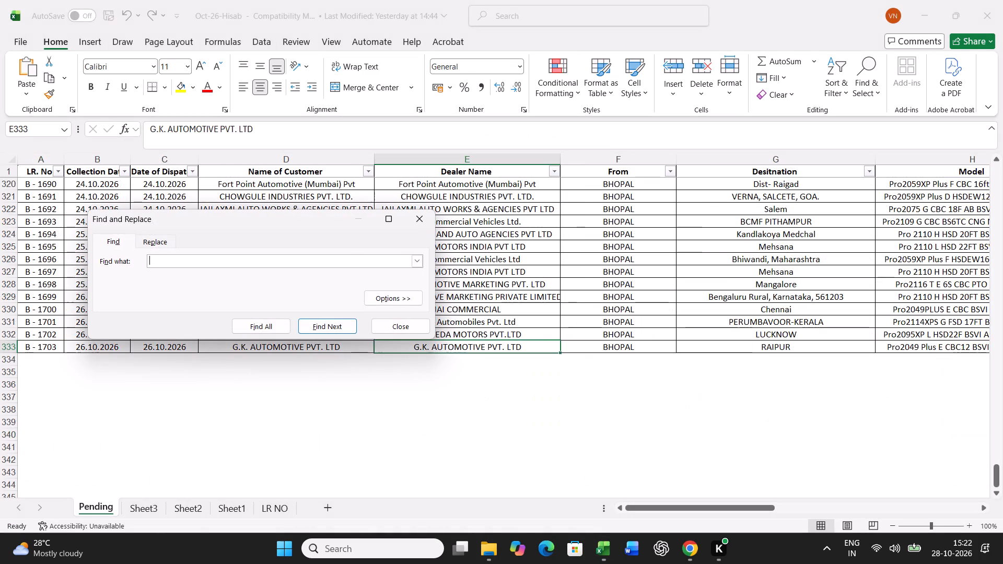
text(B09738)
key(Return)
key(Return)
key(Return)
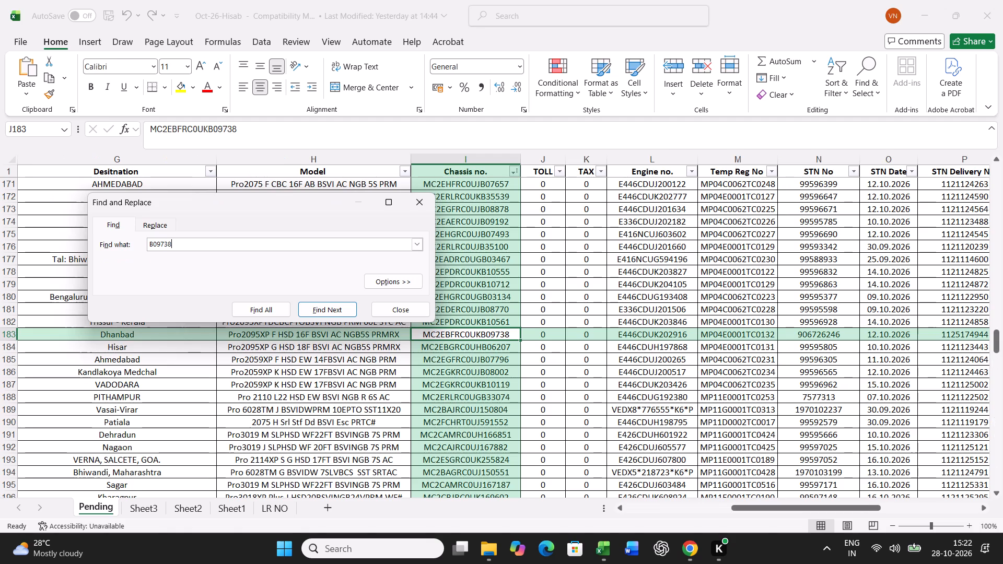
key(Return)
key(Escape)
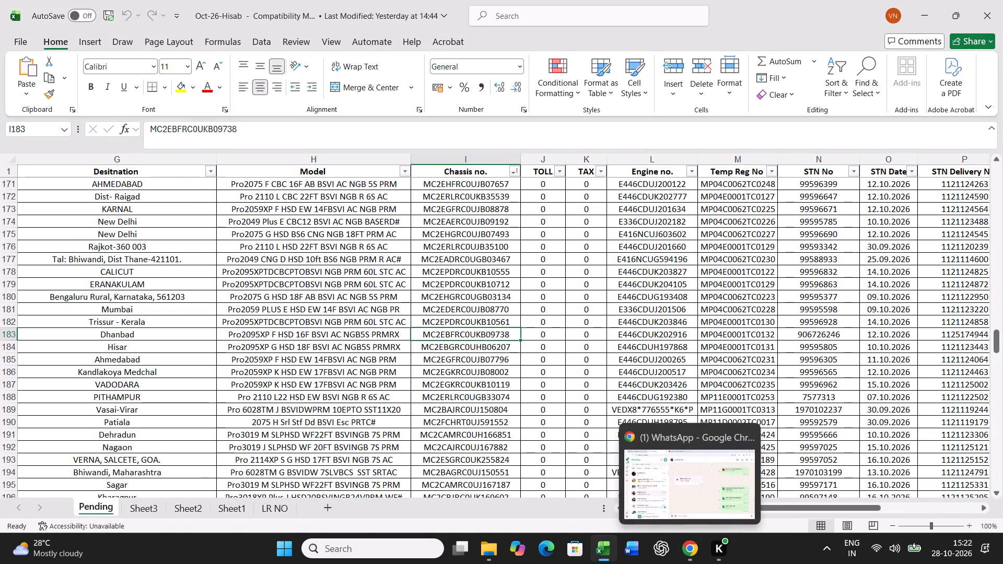
click(177, 89)
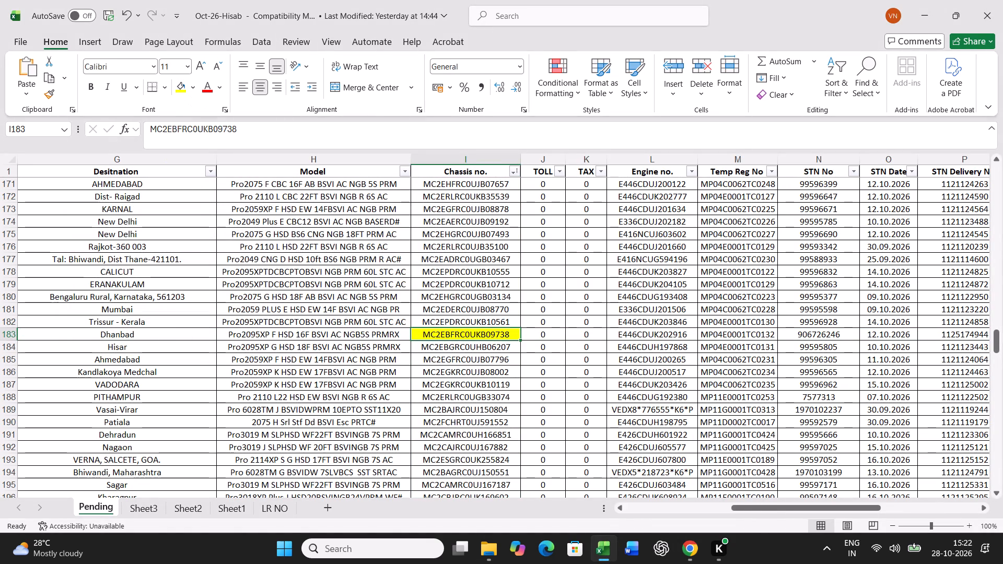
key(ctrl+f)
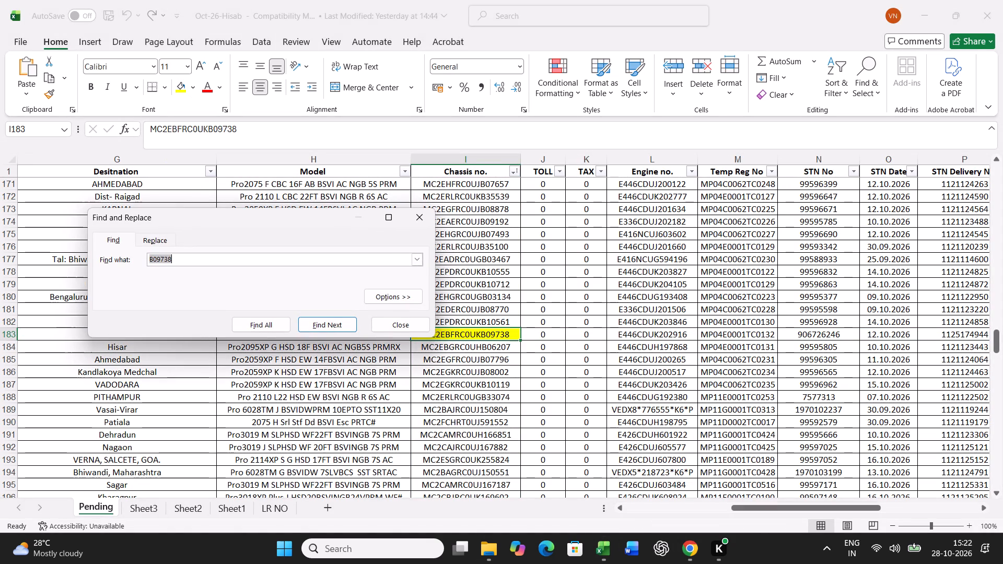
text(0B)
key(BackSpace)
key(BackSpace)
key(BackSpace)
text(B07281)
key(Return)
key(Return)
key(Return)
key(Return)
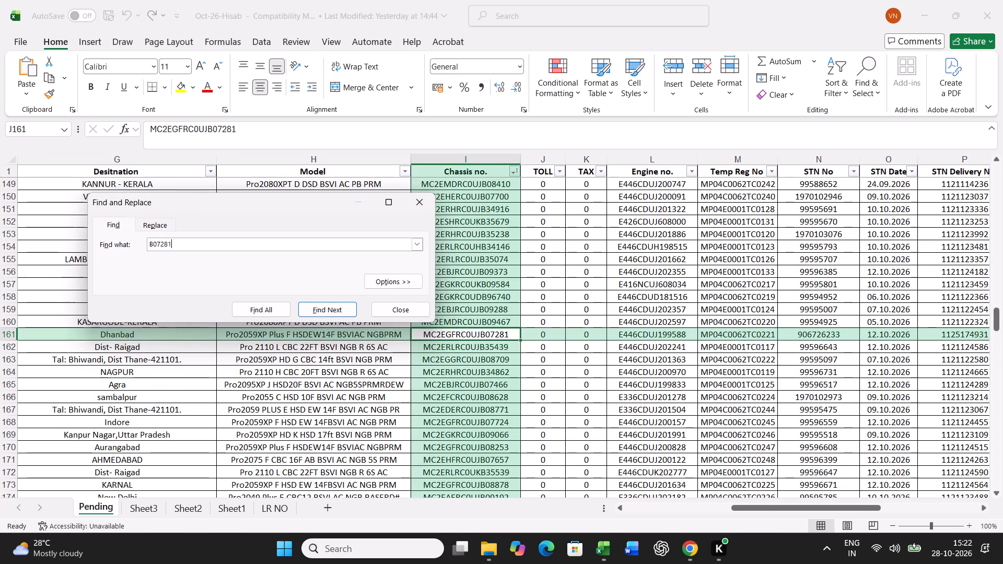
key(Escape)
click(178, 83)
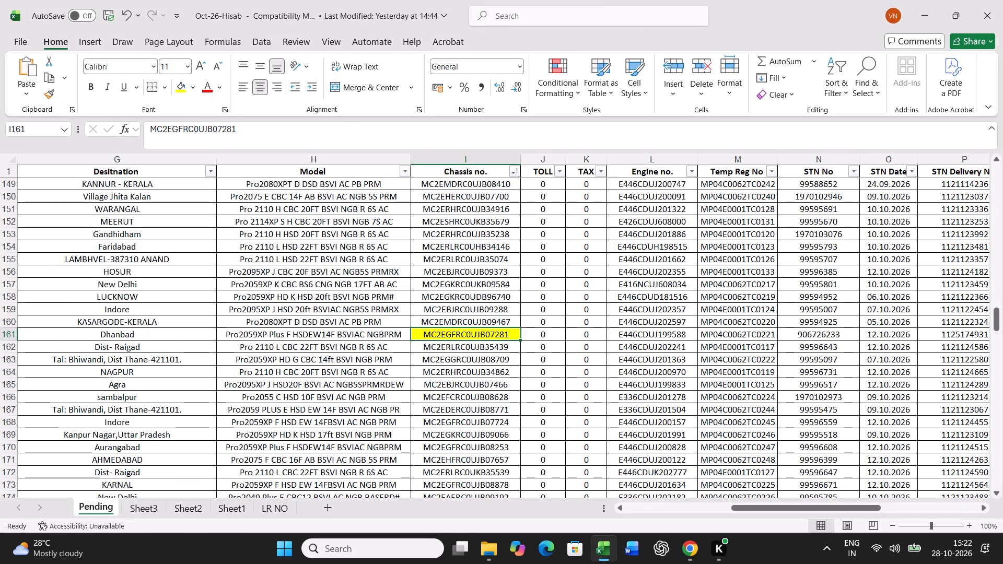
key(ctrl+f)
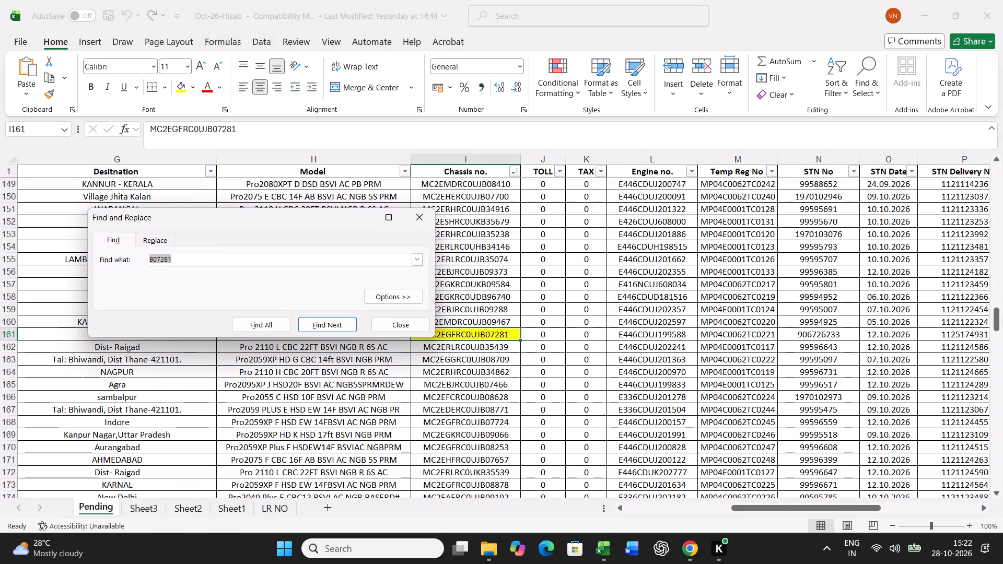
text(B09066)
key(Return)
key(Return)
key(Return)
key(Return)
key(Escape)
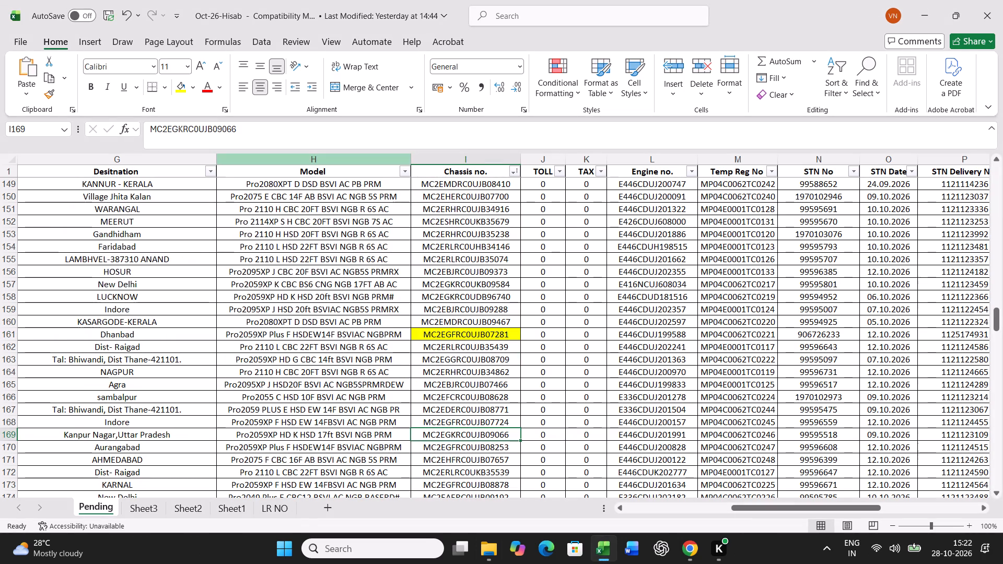
click(180, 79)
click(184, 87)
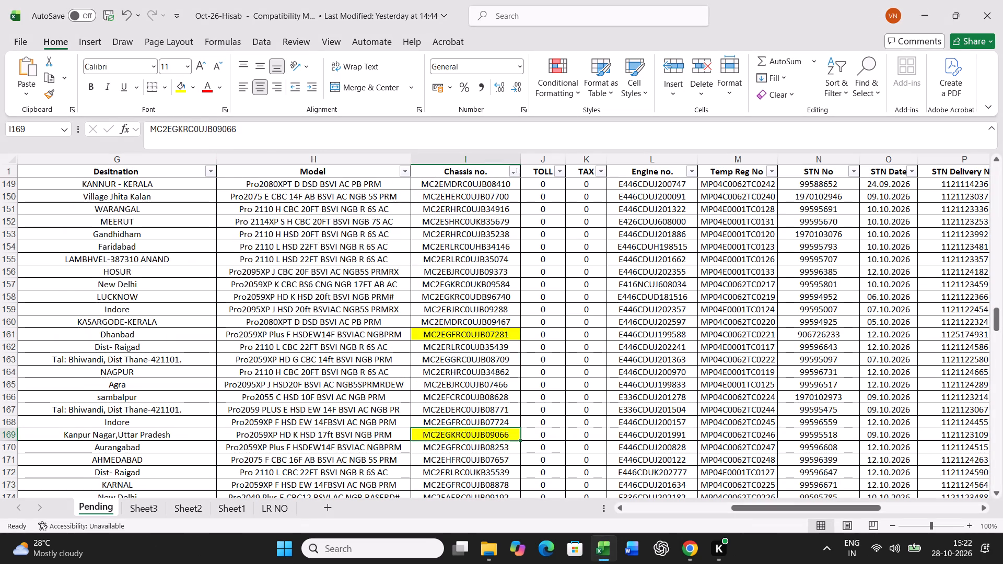
key(ctrl+f)
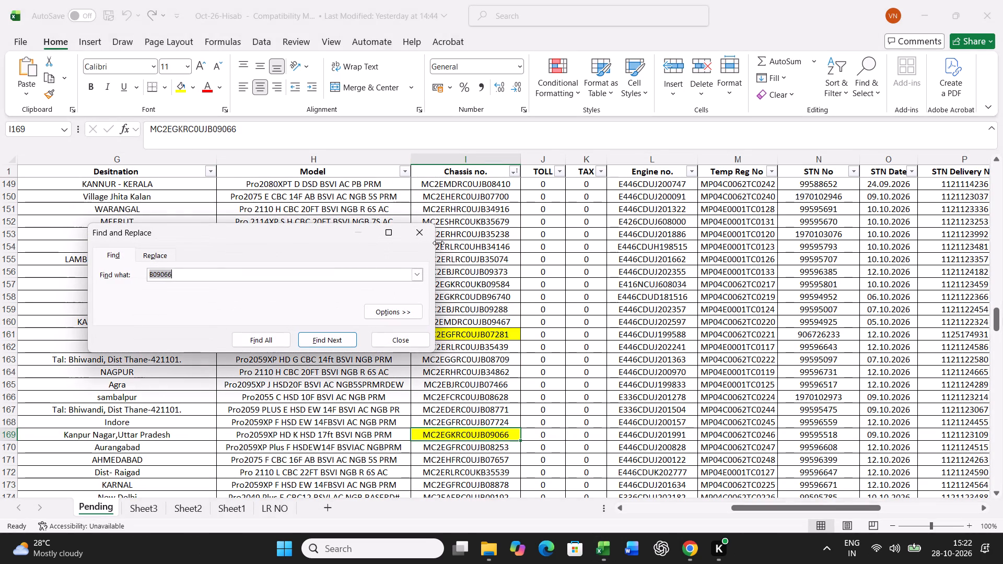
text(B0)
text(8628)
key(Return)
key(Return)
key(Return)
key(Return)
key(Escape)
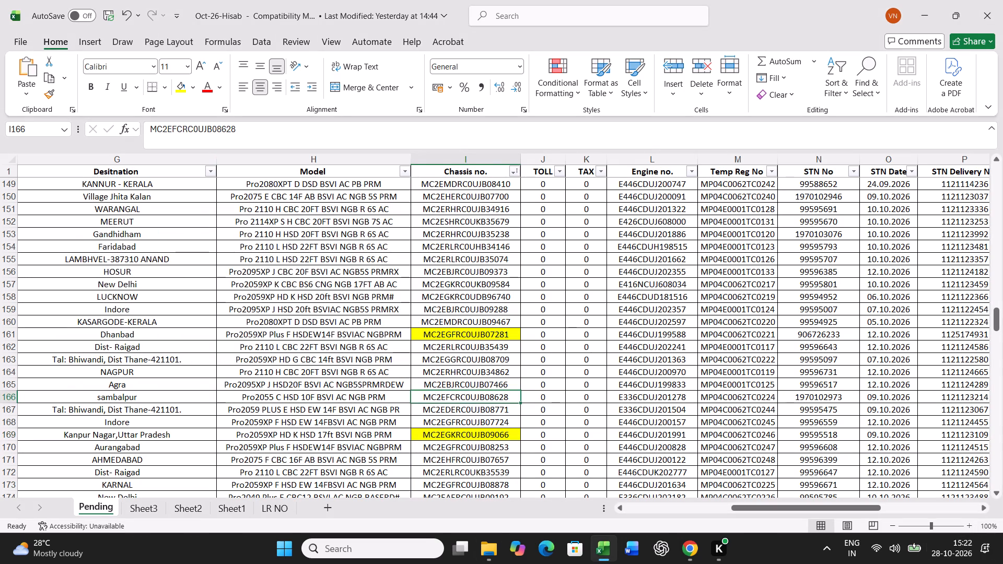
click(184, 87)
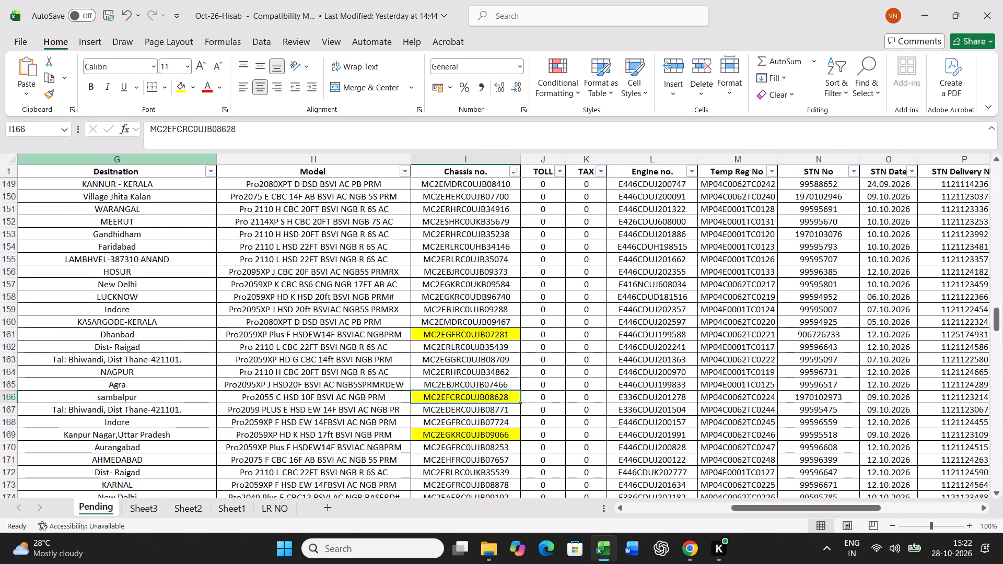
key(ctrl+f)
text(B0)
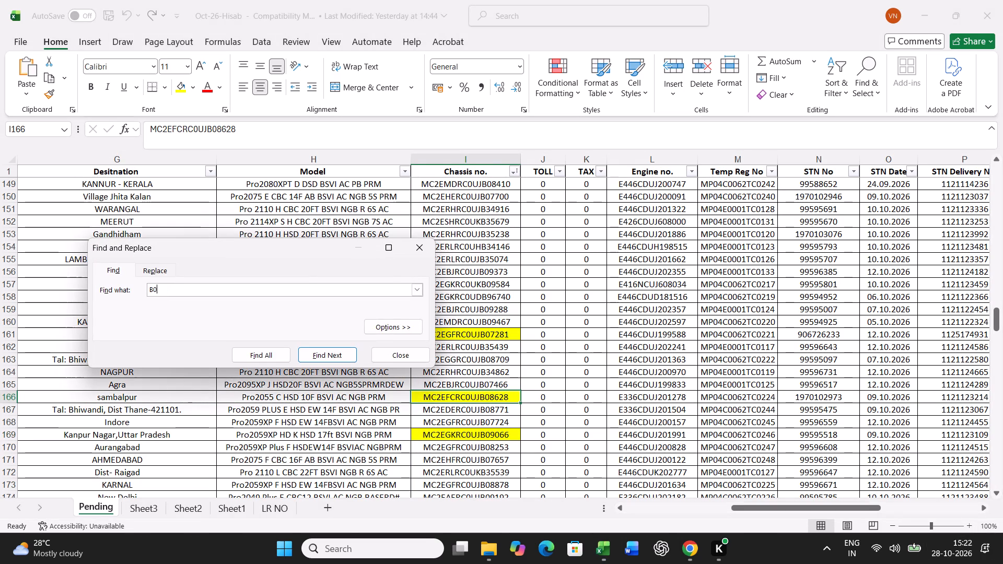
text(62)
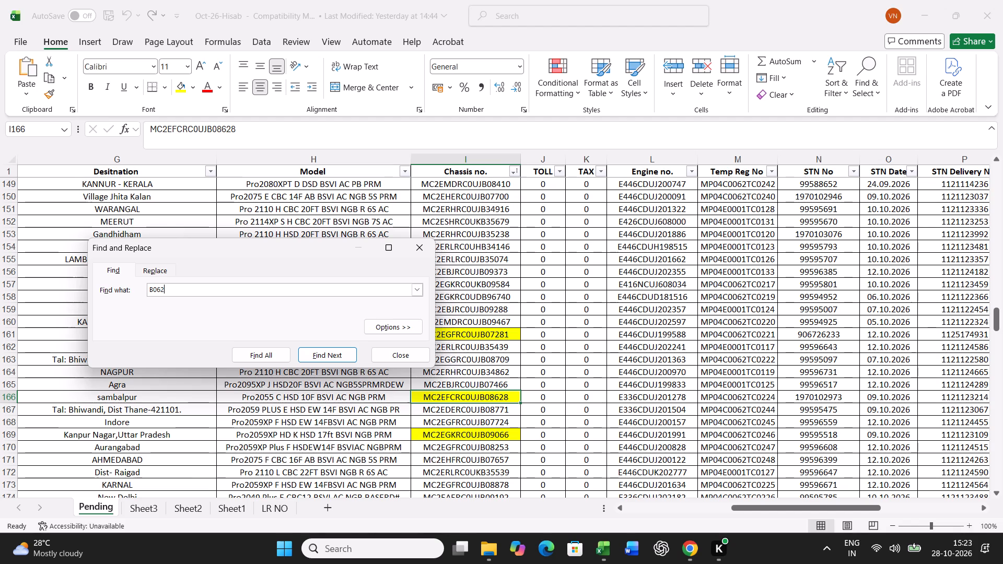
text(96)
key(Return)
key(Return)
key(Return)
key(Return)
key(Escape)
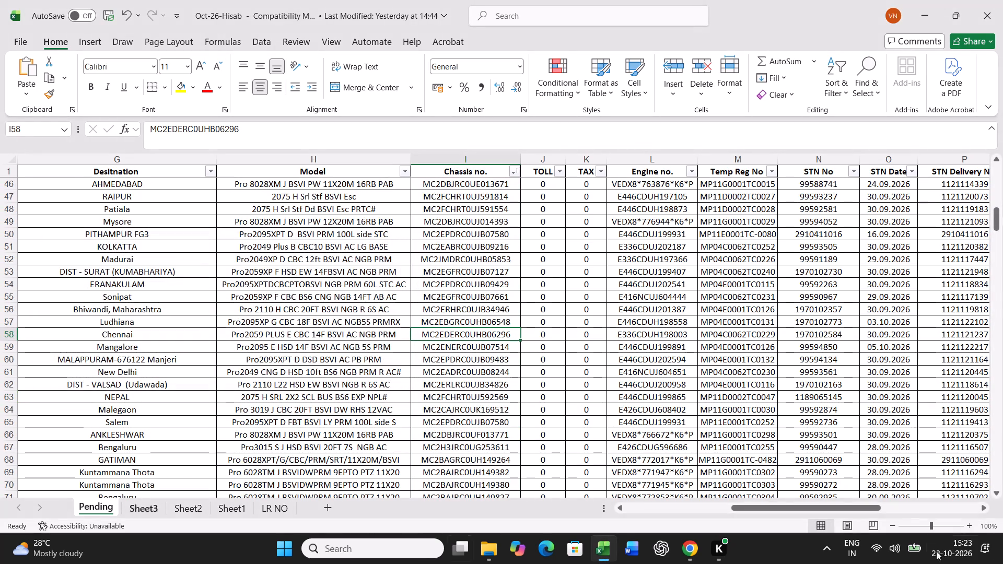
click(179, 88)
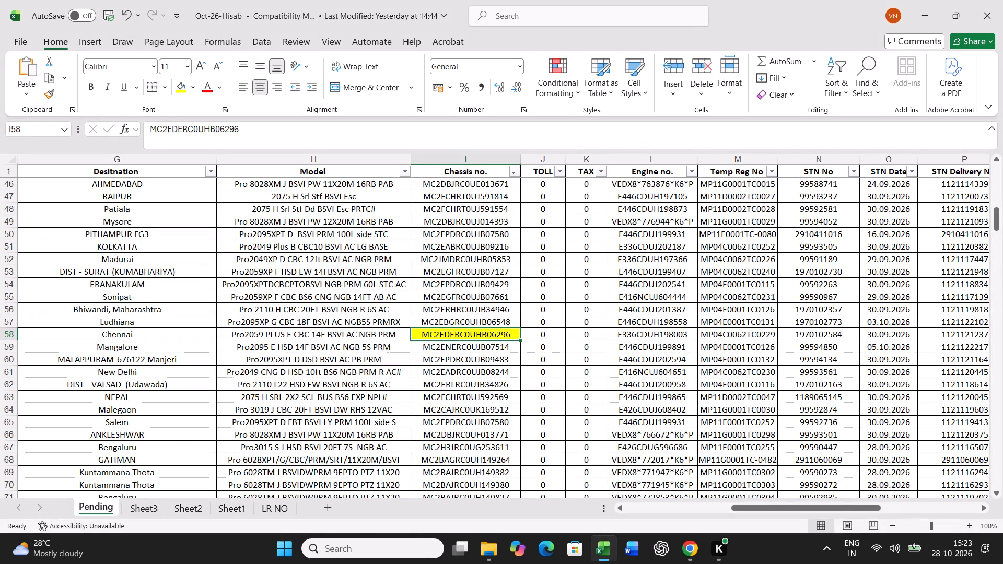
key(ctrl+f)
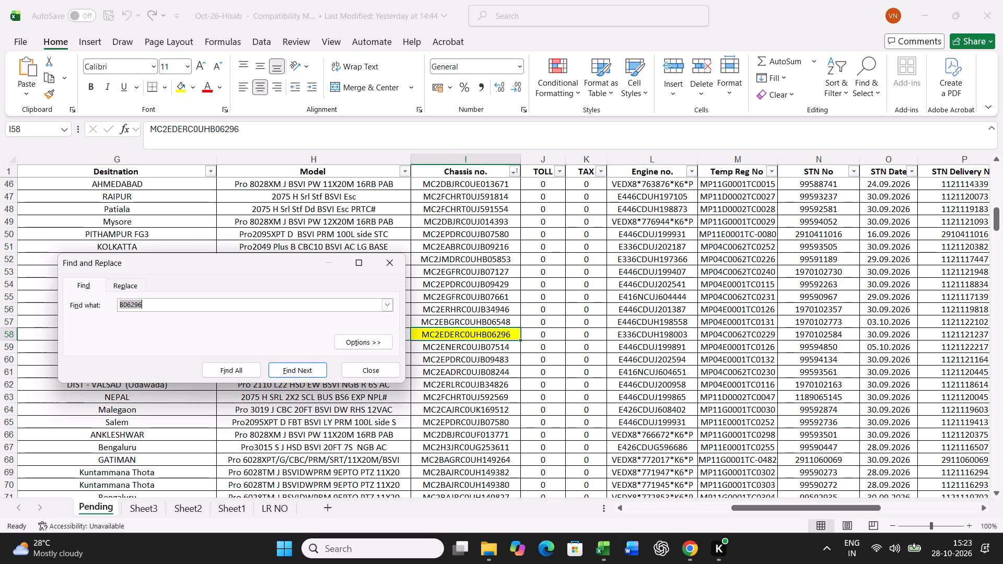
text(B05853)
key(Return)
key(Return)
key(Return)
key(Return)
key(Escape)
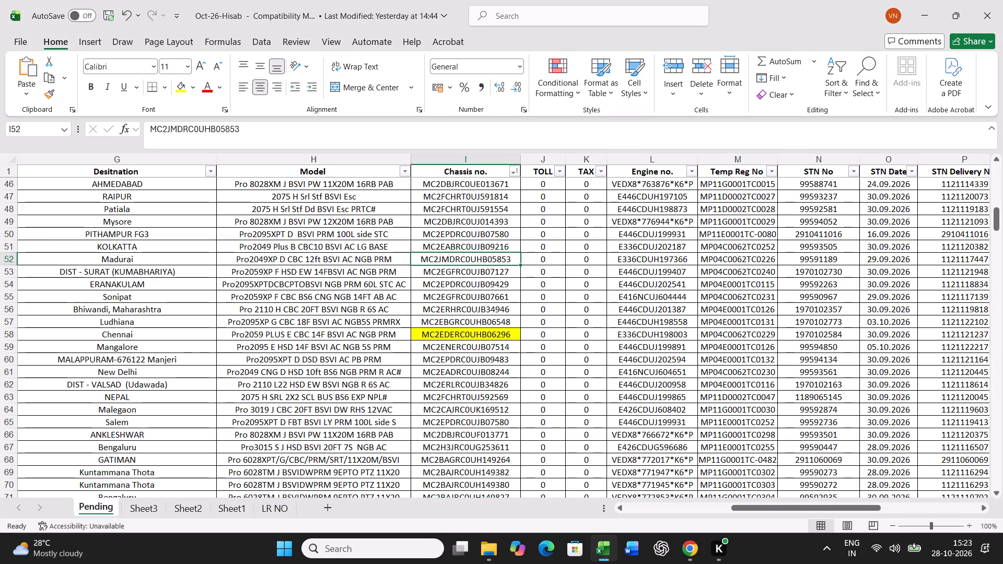
click(179, 81)
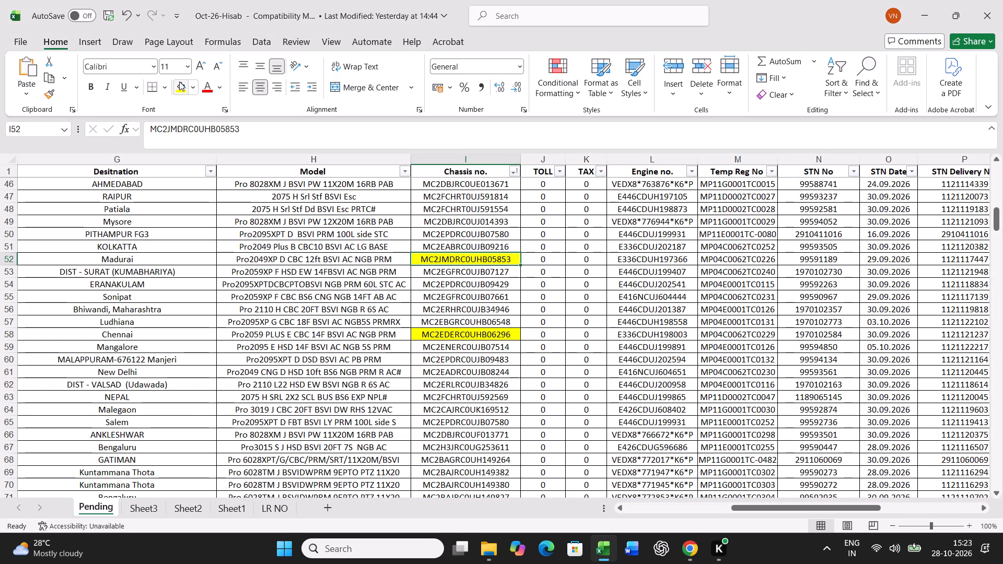
Search for the chassis number ending in B35838 and compare the row details, including dealer and destination, of its matching entries.
key(ctrl+f)
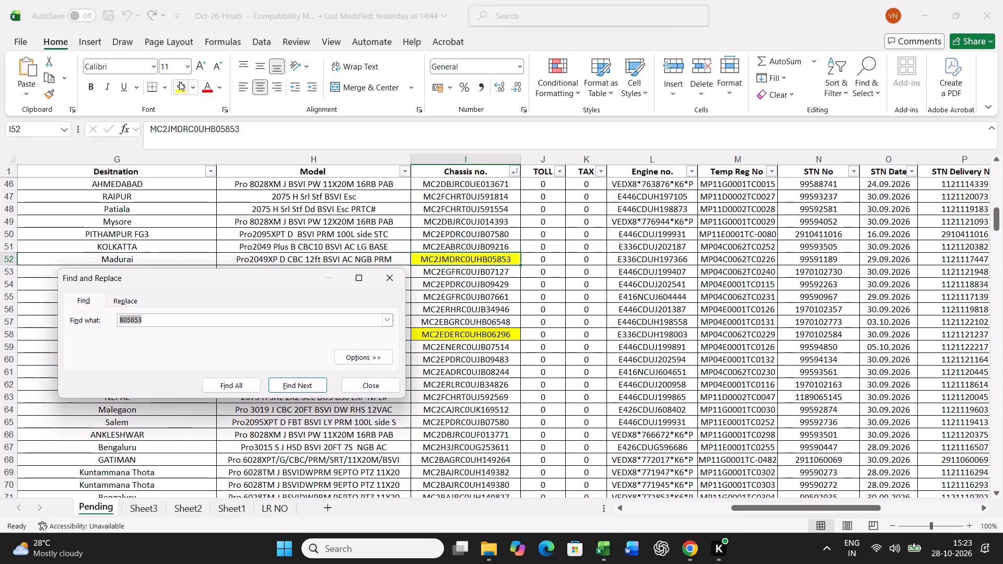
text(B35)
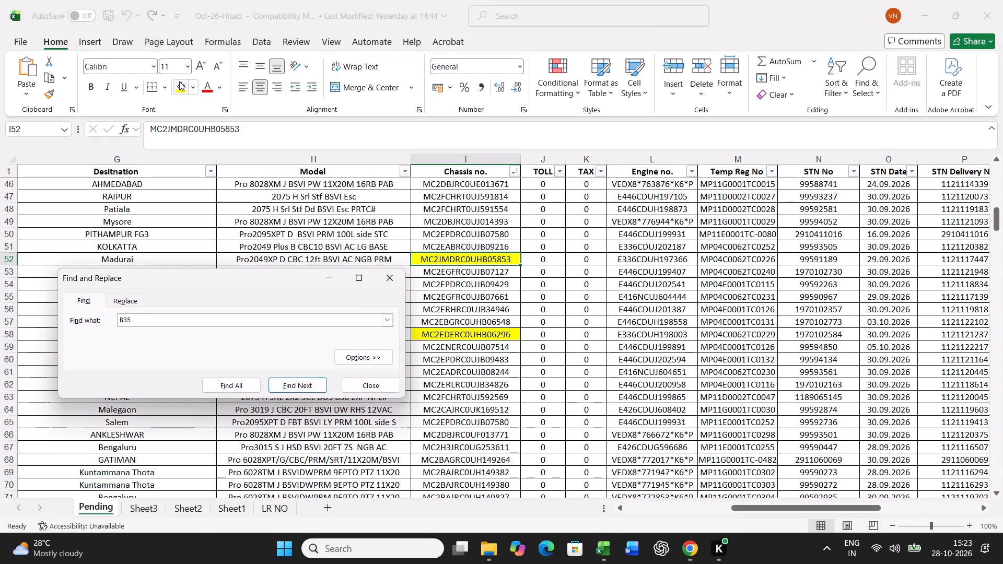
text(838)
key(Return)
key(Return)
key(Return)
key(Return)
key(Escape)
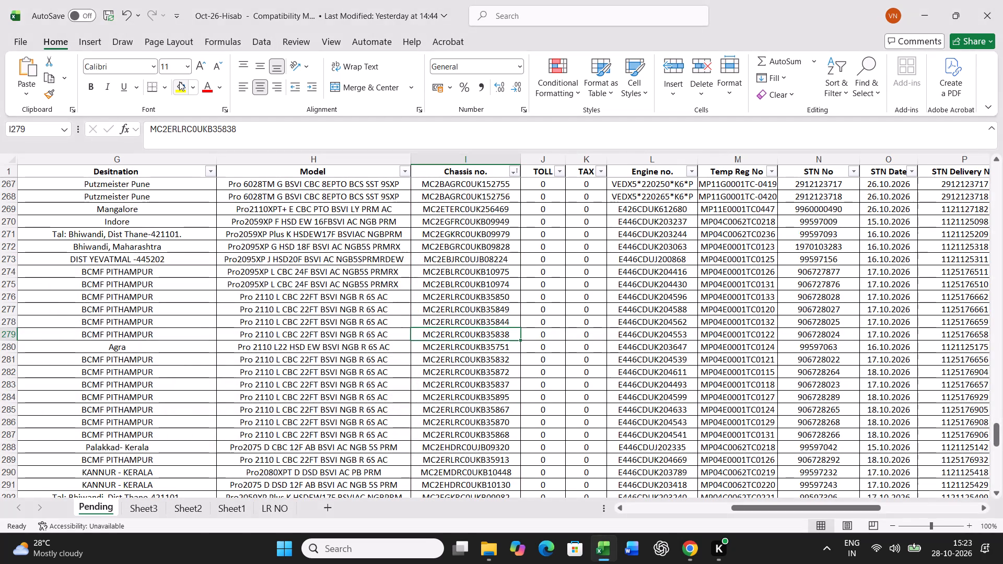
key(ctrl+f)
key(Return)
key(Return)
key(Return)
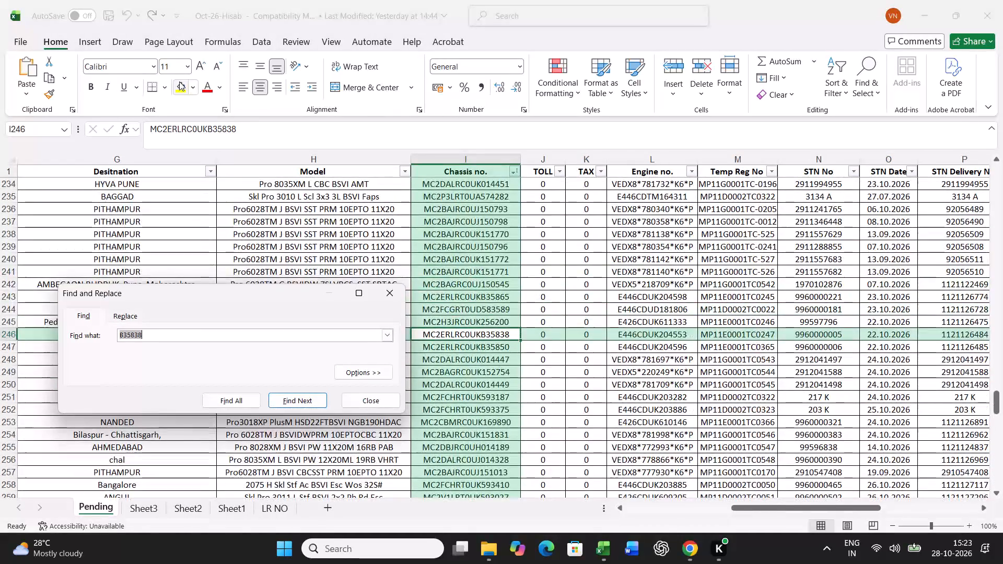
drag(237, 289, 295, 172)
key(Return)
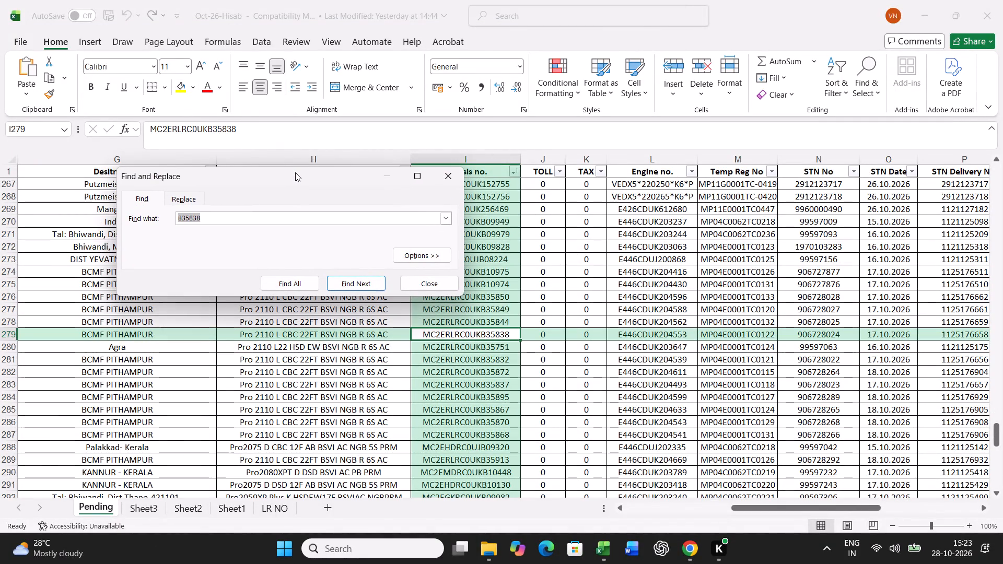
key(Return)
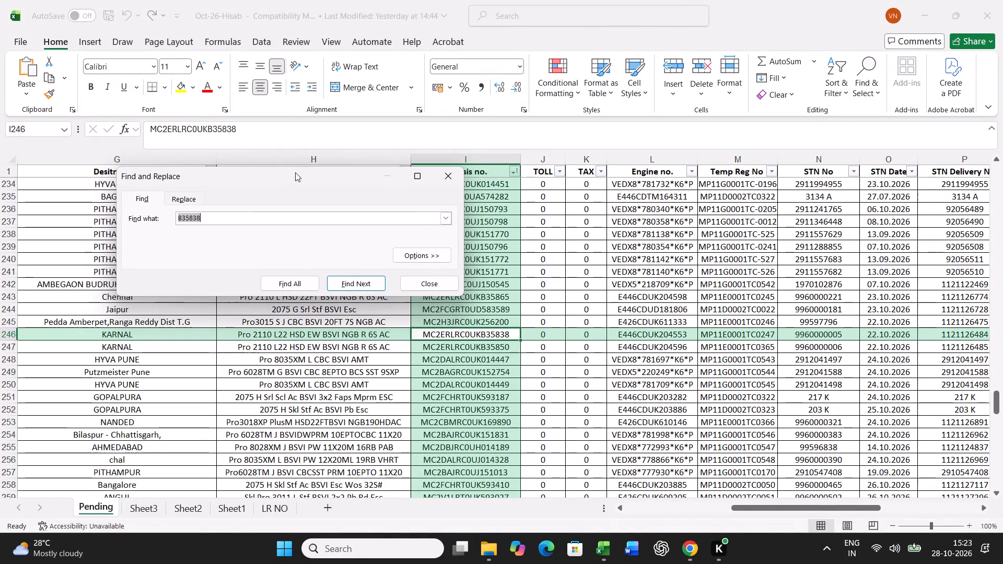
key(Return)
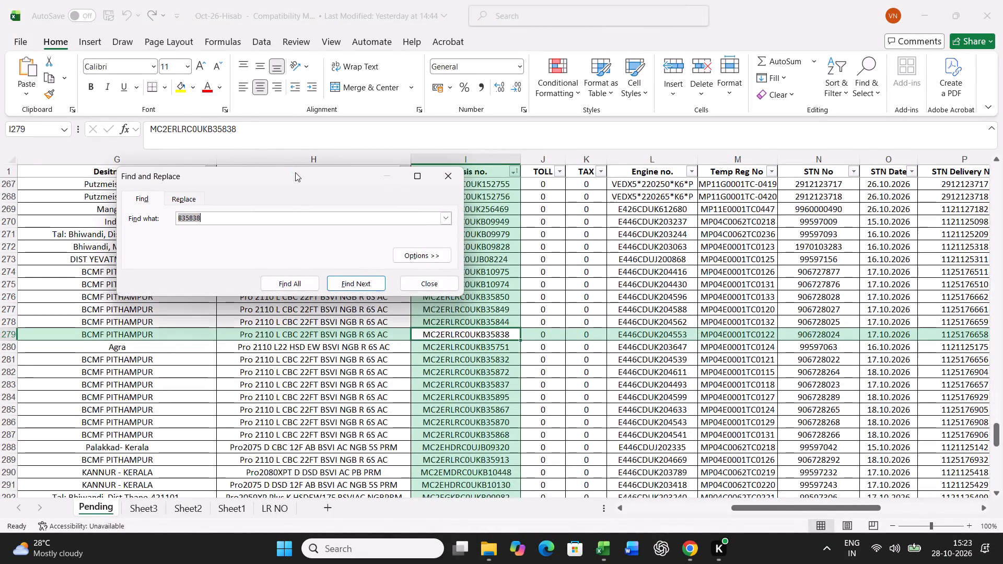
key(Return)
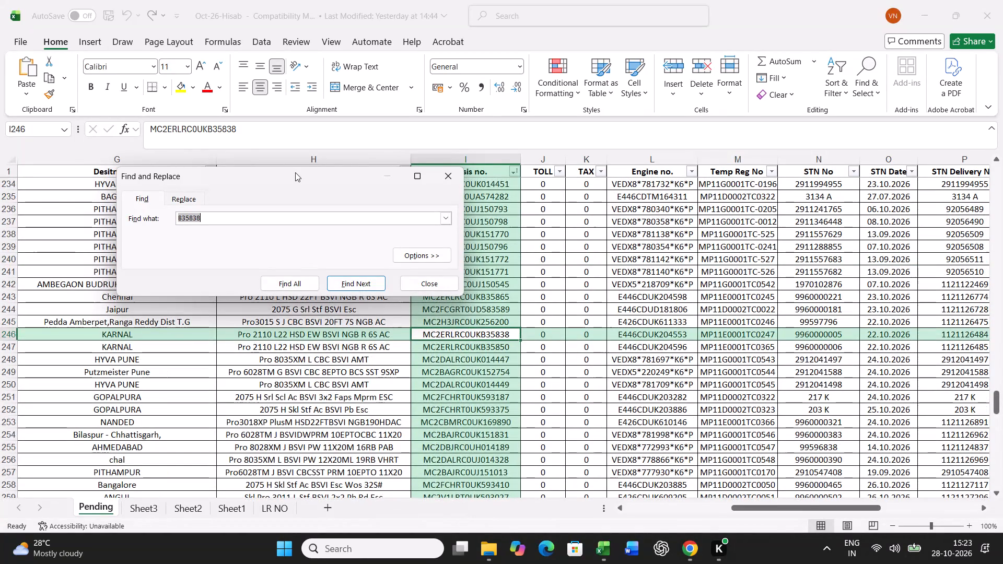
key(Return)
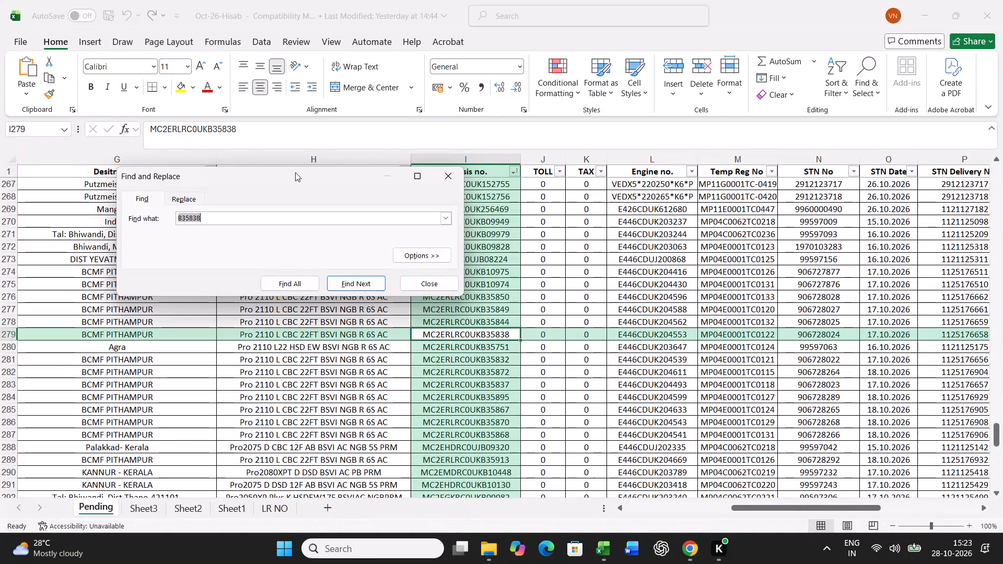
key(Return)
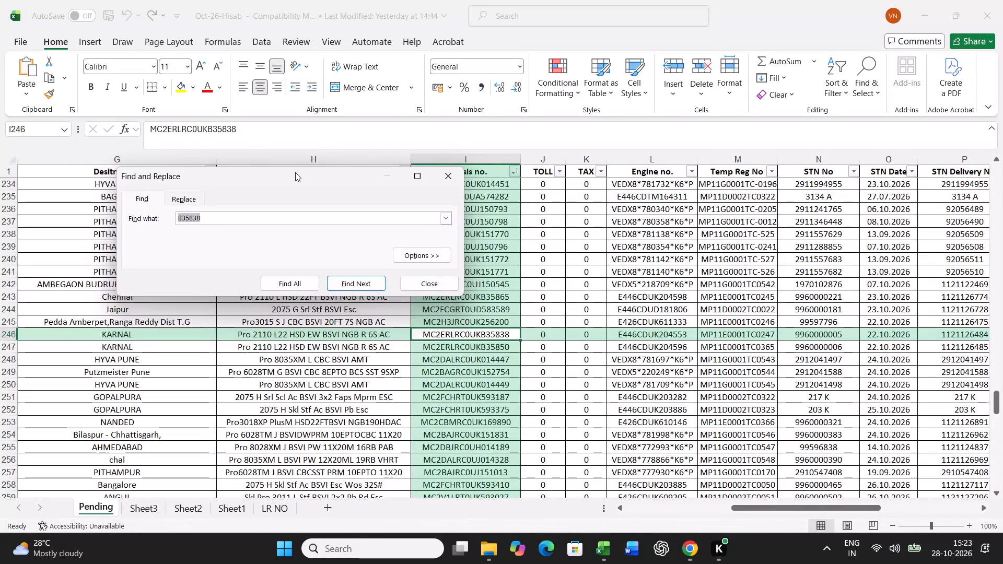
key(Escape)
key(Left)
key(Left)
key(Left)
key(Left)
key(Left)
key(Left)
key(Left)
key(Left)
key(Left)
key(Left)
key(Left)
key(Left)
key(Left)
key(Left)
key(Left)
key(Left)
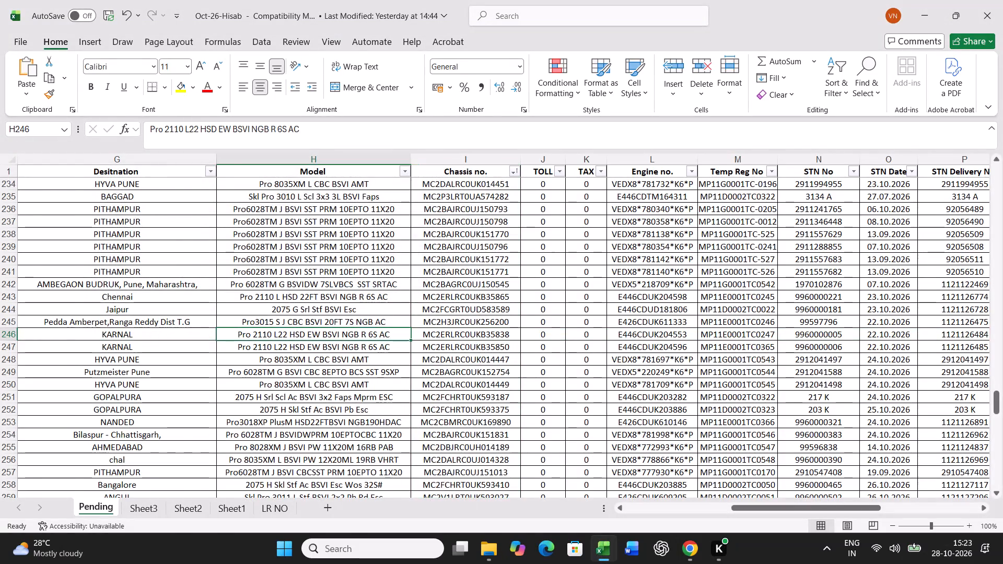
key(Right)
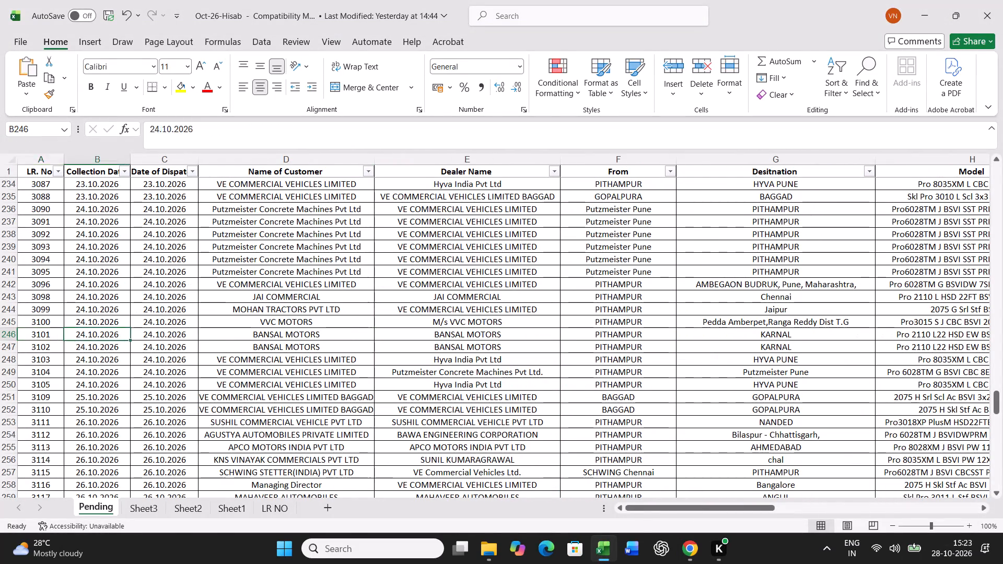
Find the B35838 chassis entry with destination BCMF PITHAMPUR in row 279 and fill its cell yellow.
key(ctrl+f)
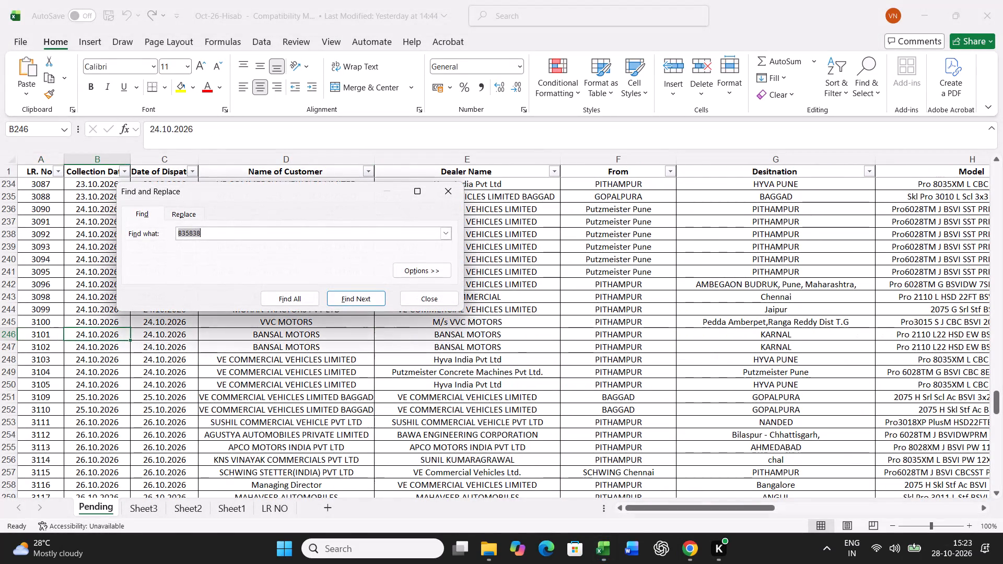
key(Return)
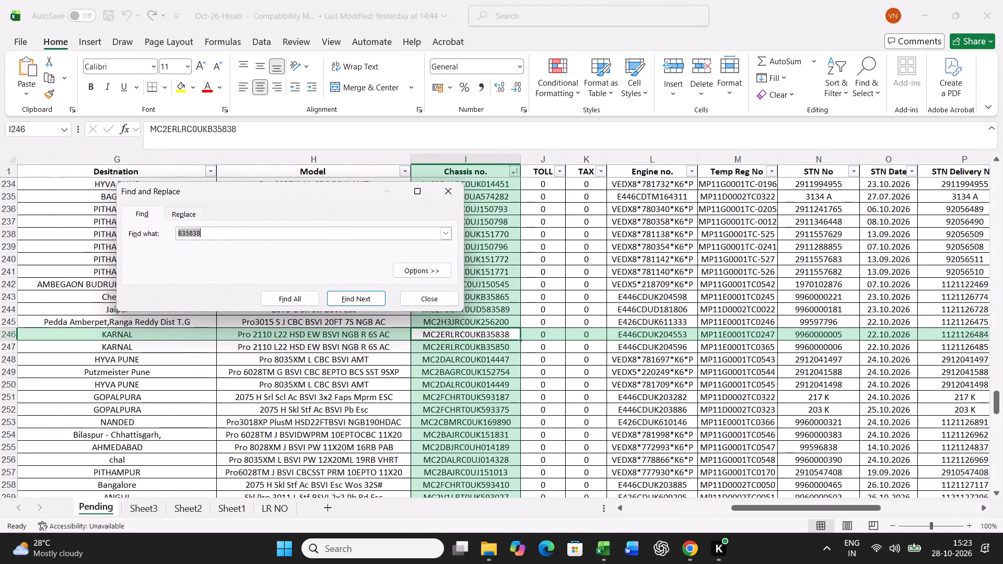
key(Return)
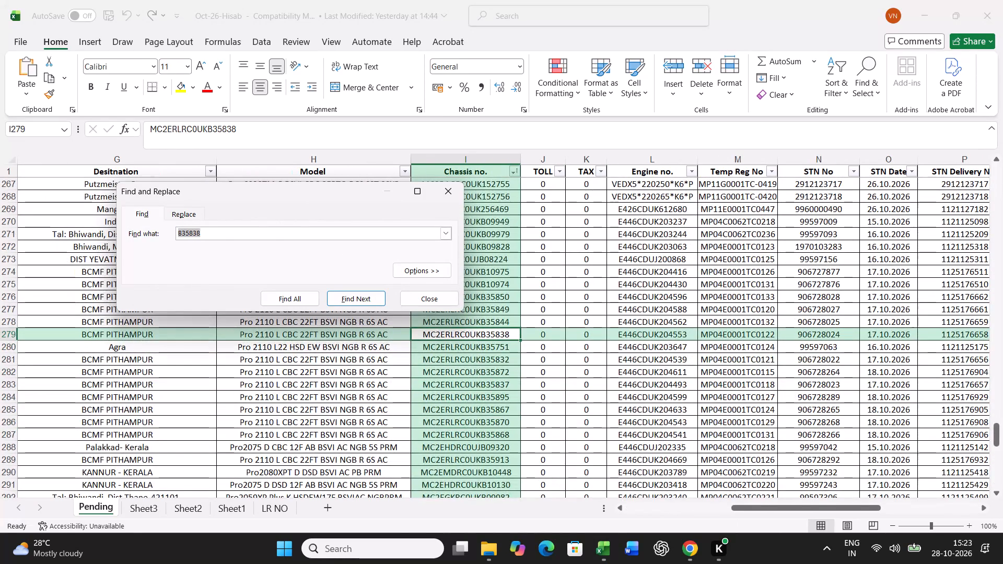
key(Escape)
click(183, 88)
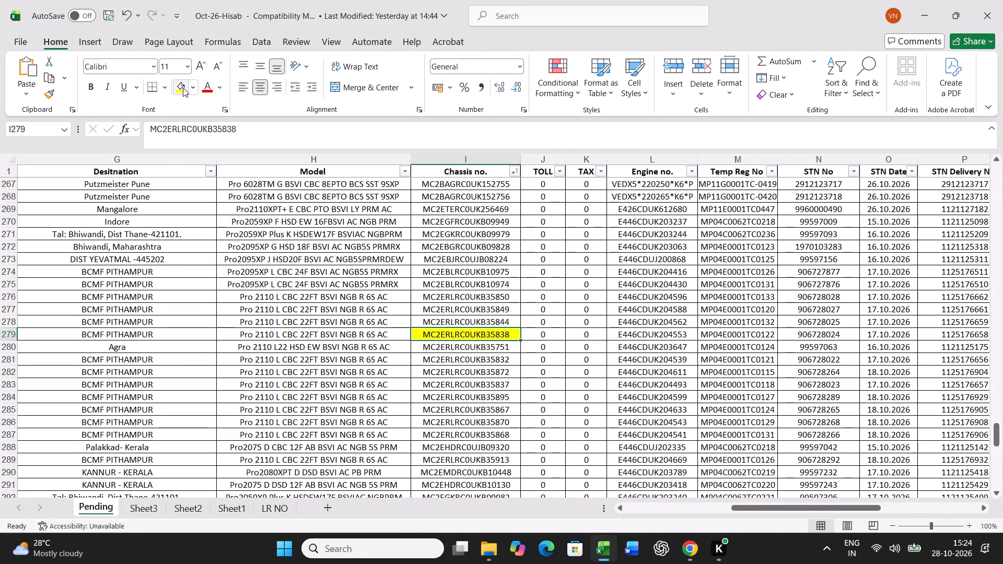
key(ctrl+f)
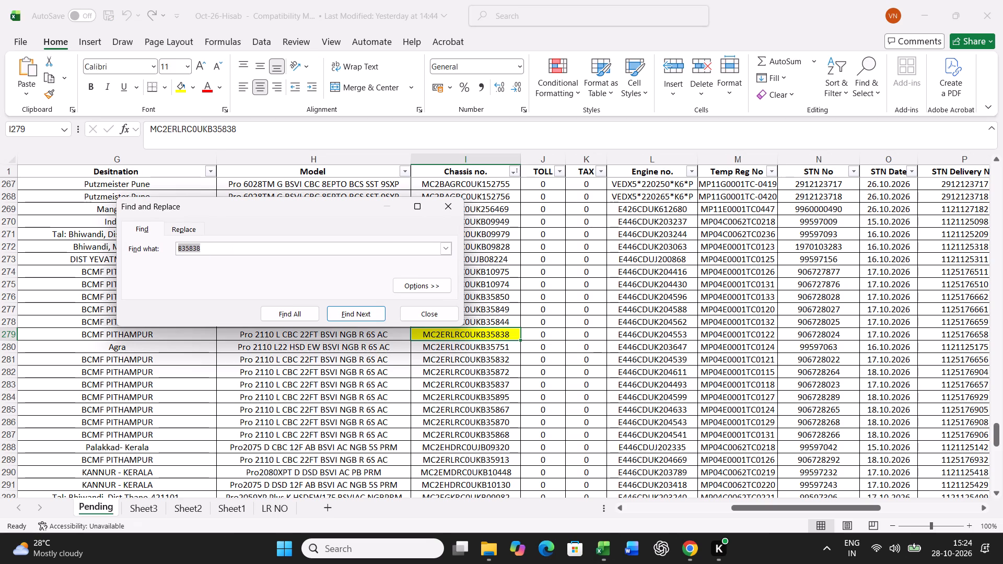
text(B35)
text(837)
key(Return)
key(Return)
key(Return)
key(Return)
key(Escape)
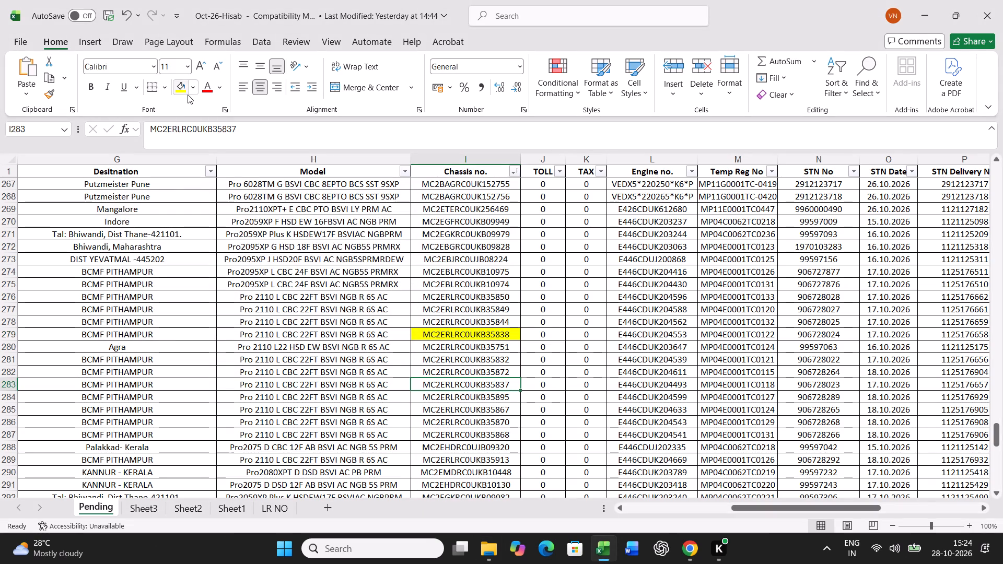
click(188, 95)
key(ctrl+f)
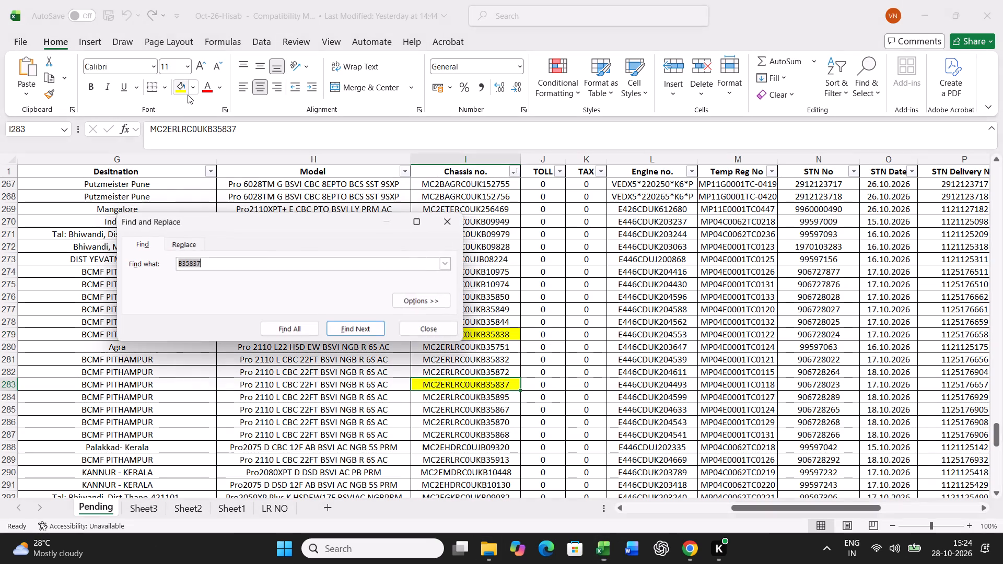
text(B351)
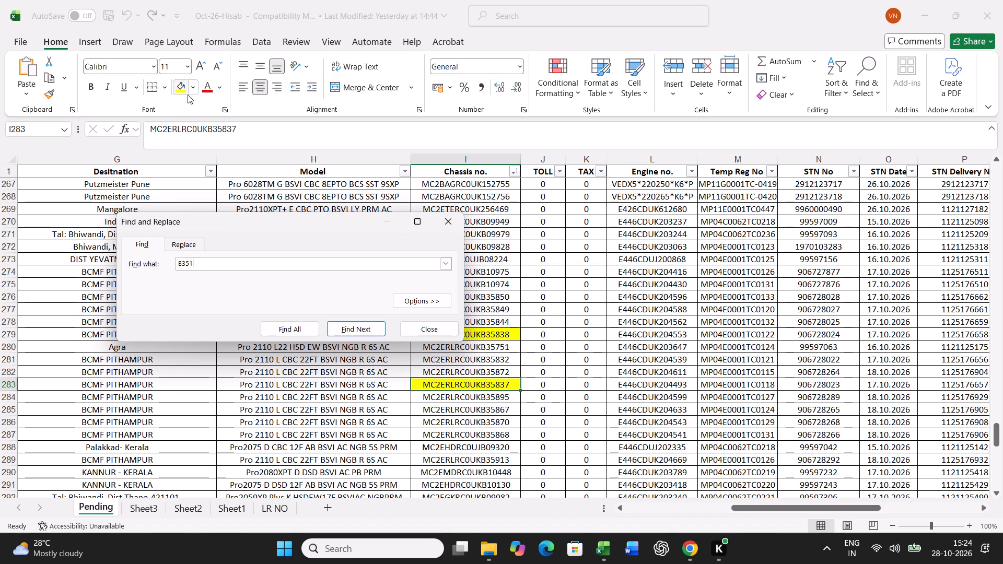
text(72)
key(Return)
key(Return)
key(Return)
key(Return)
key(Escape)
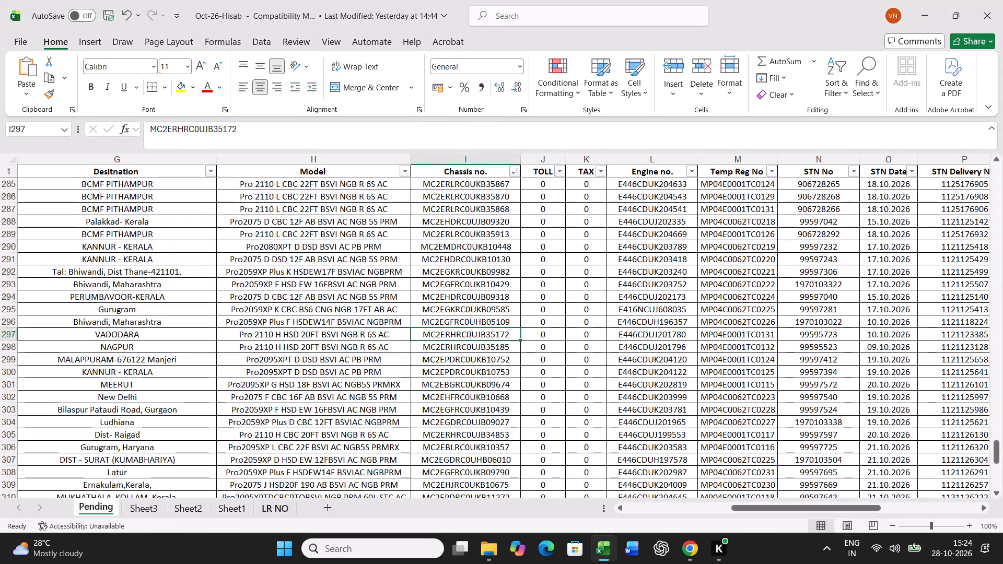
click(180, 84)
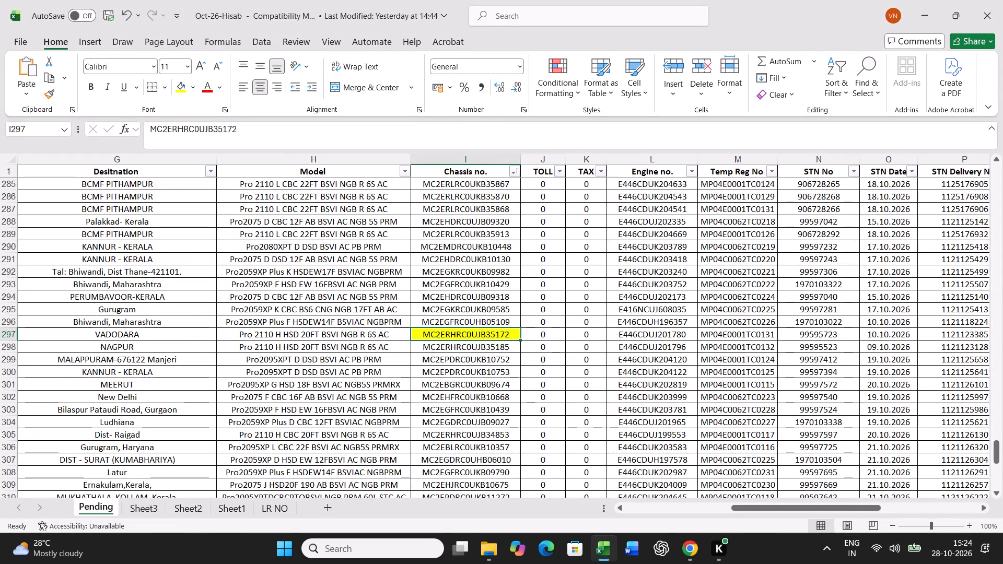
key(ctrl+f)
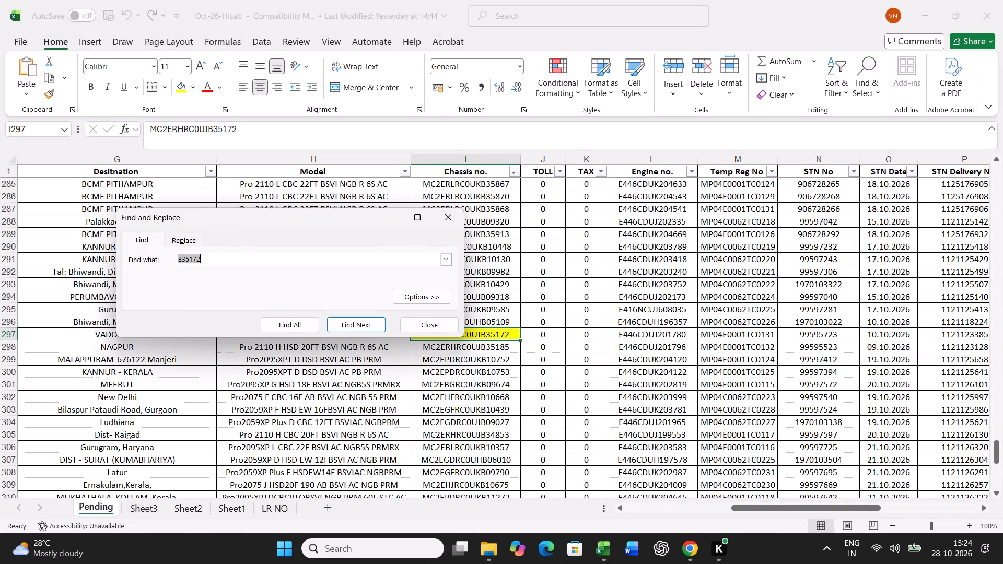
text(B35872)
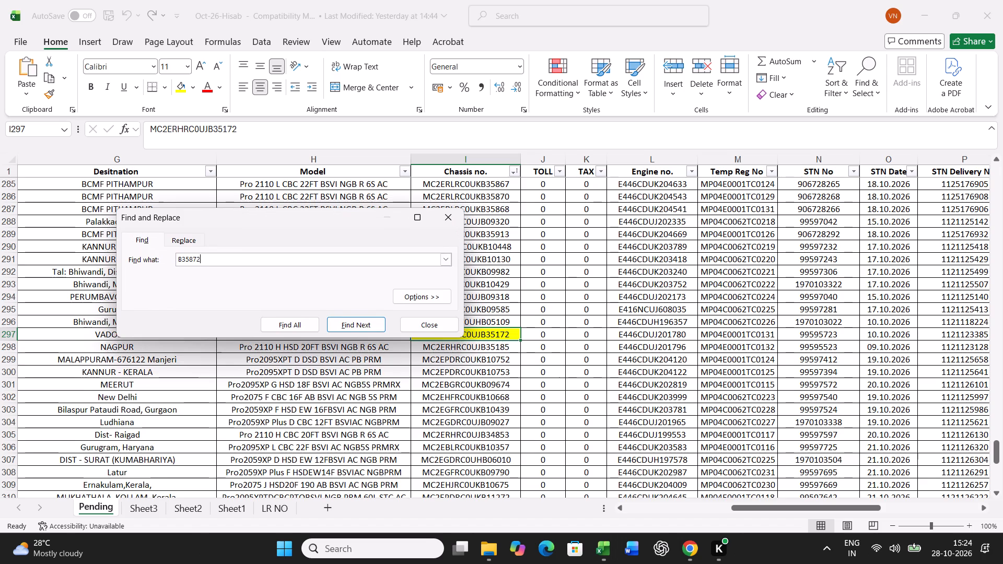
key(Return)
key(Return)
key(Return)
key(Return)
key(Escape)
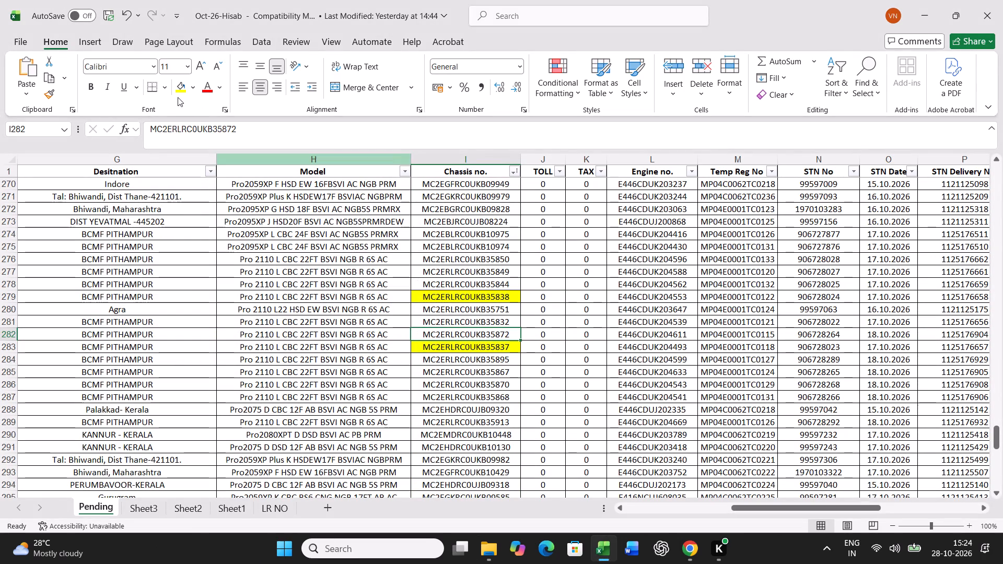
click(177, 87)
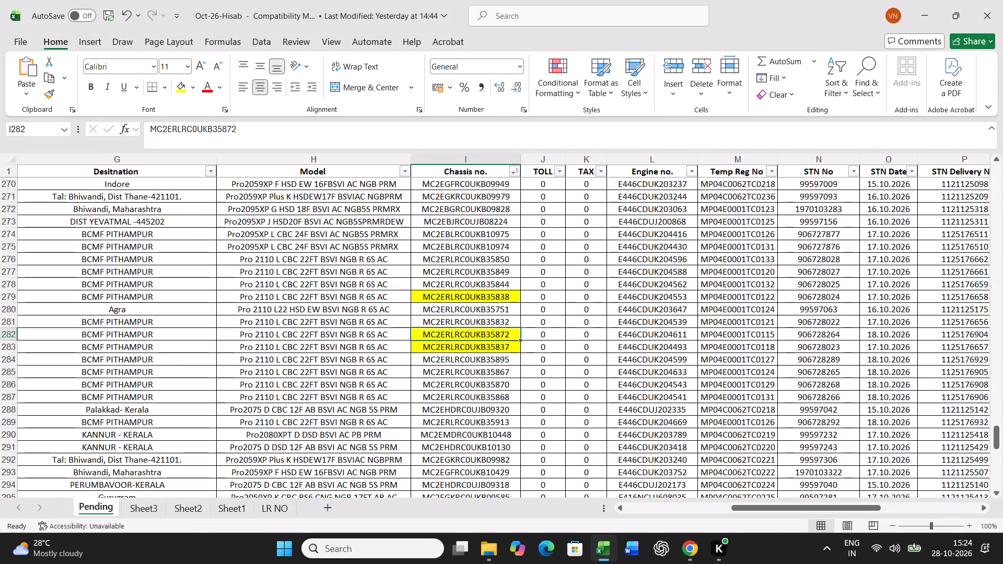
key(ctrl+f)
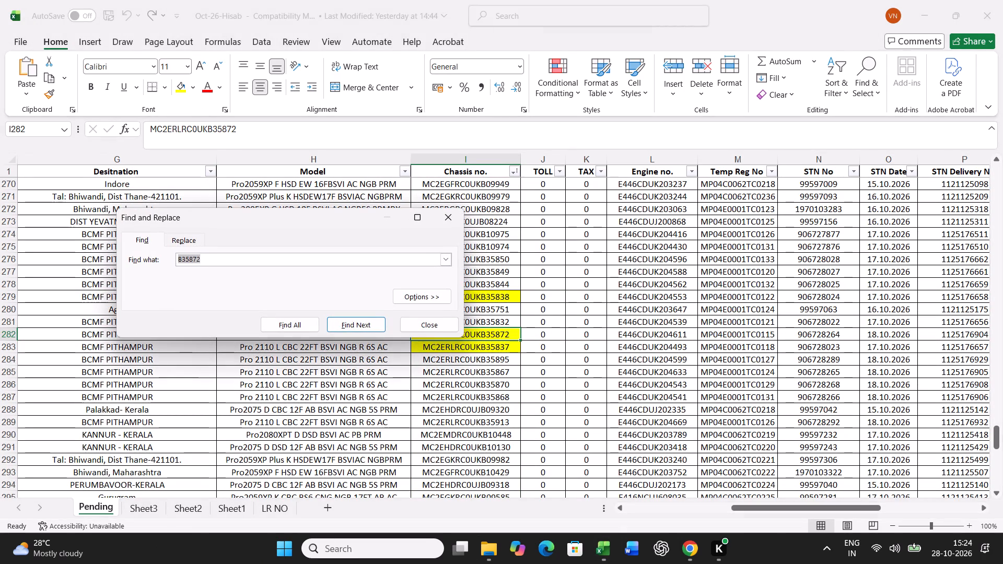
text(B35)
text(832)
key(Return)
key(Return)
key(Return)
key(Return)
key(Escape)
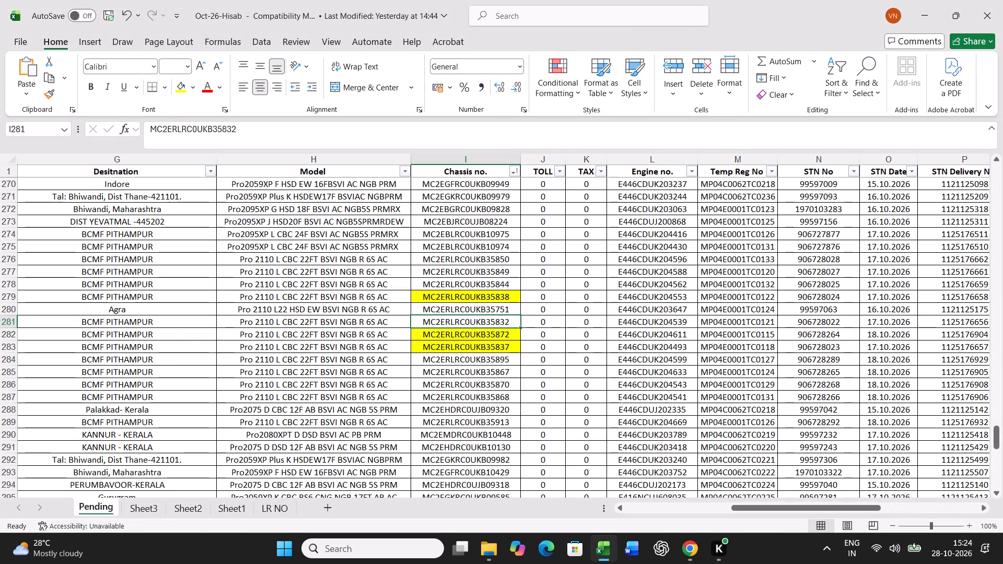
click(179, 89)
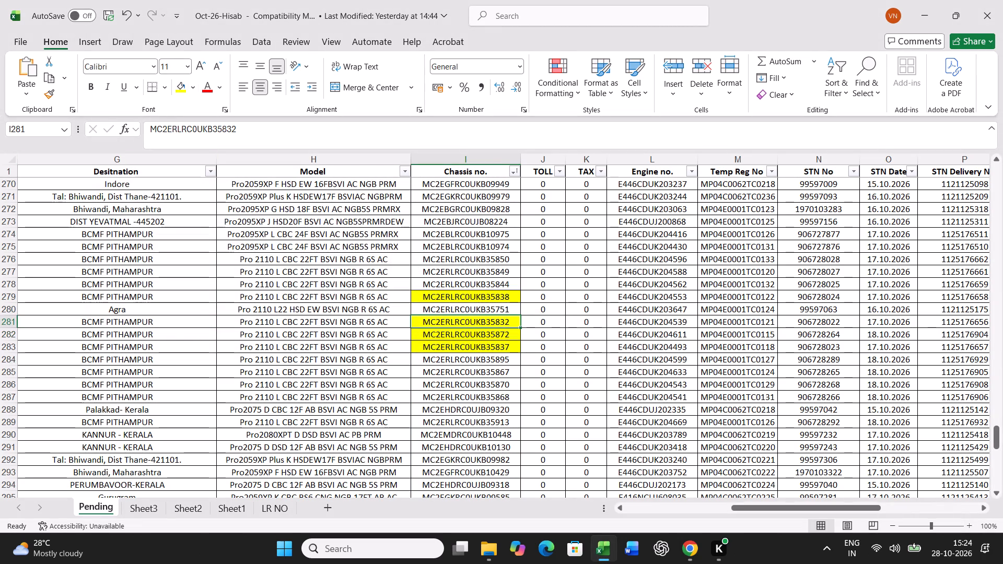
Find the chassis number ending in B35913 and fill its cell yellow.
key(ctrl+f)
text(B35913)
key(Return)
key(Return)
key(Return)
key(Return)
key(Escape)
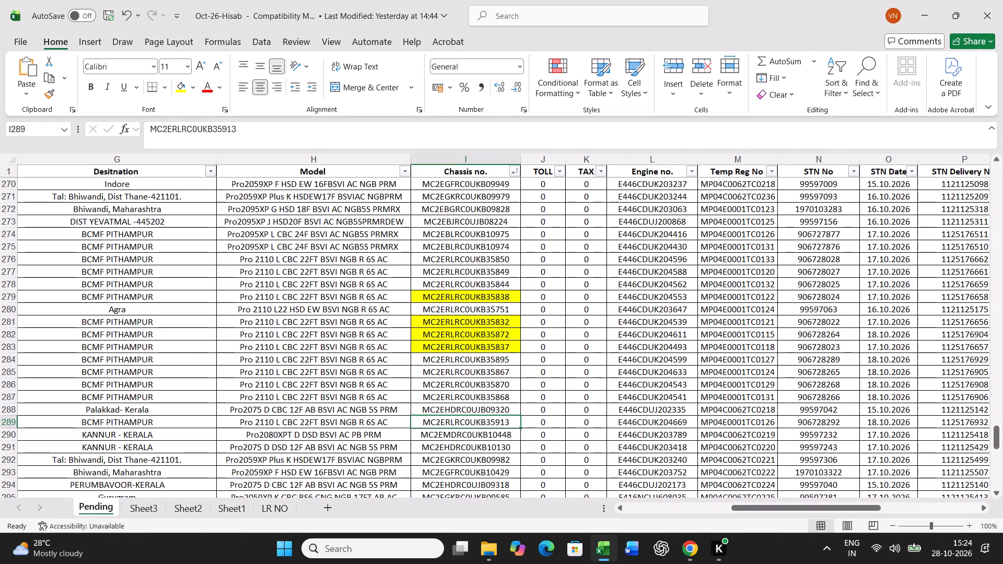
click(183, 85)
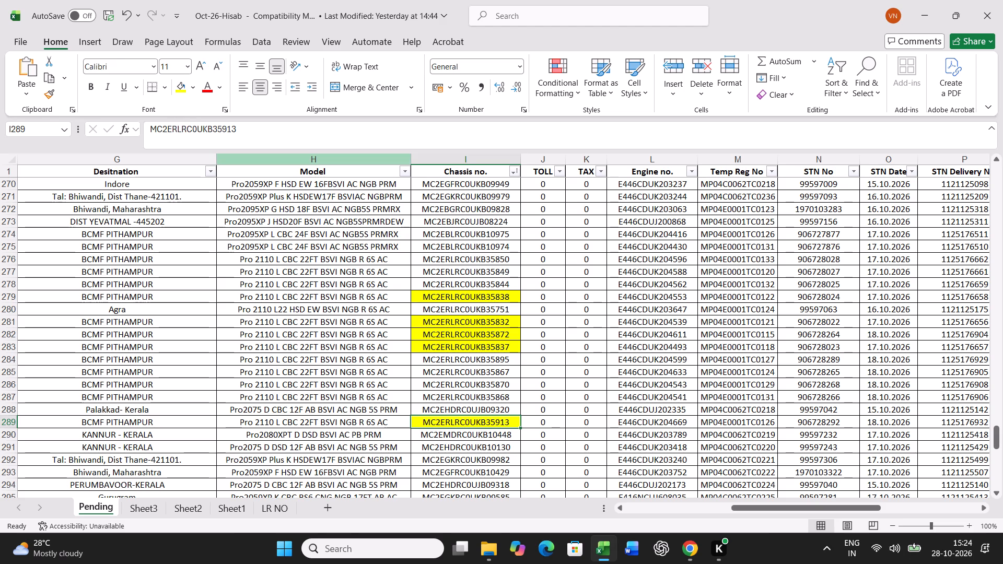
Find the chassis number ending in B35868 and fill its cell yellow.
key(ctrl+f)
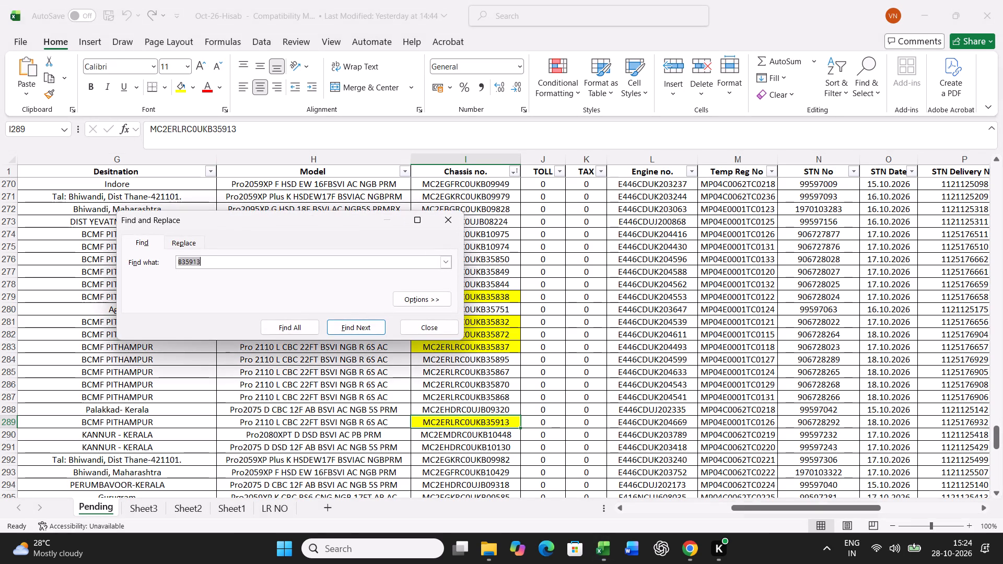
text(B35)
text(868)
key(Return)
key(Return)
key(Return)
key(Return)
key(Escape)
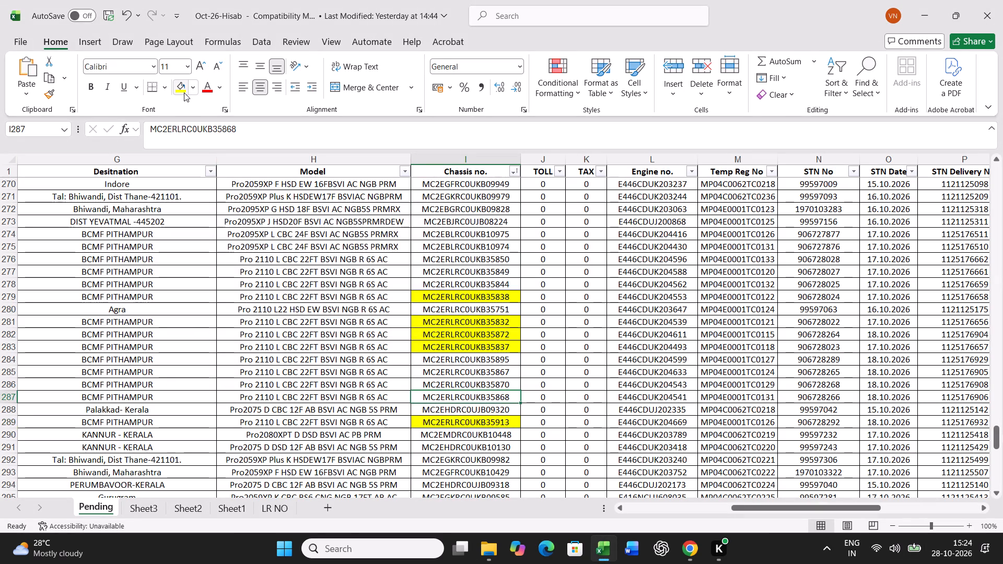
click(184, 92)
key(ctrl+f)
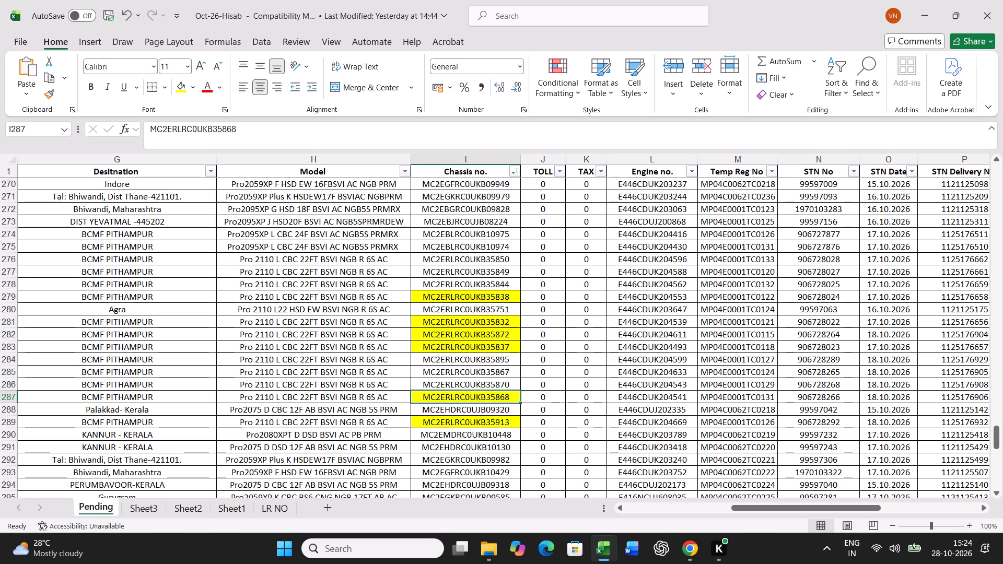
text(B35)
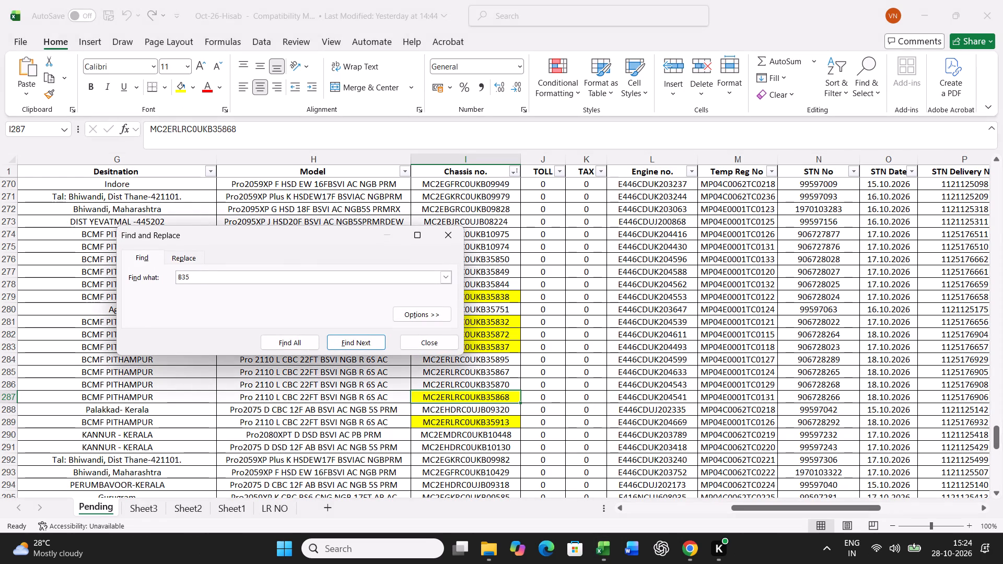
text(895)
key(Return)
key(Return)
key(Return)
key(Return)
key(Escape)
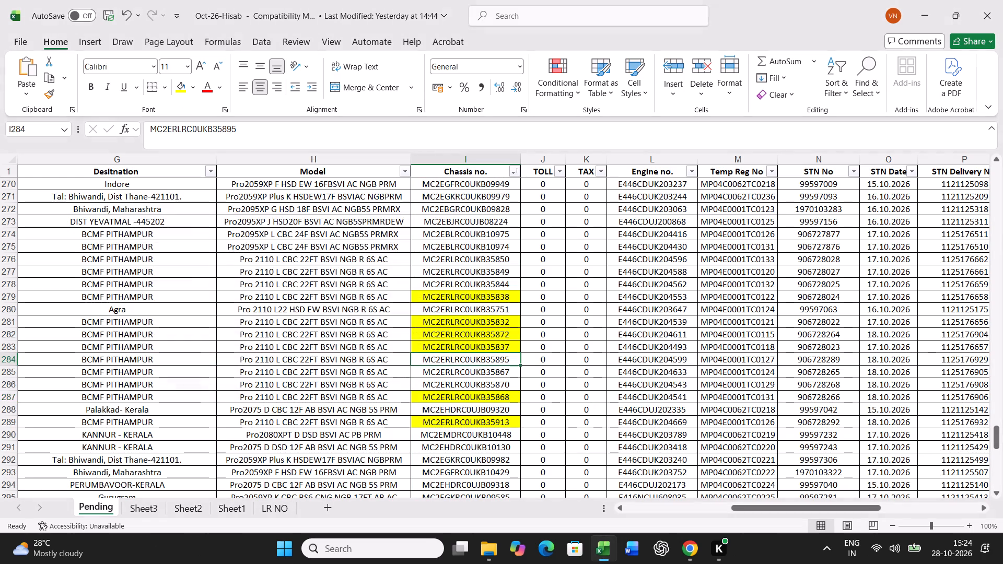
click(175, 91)
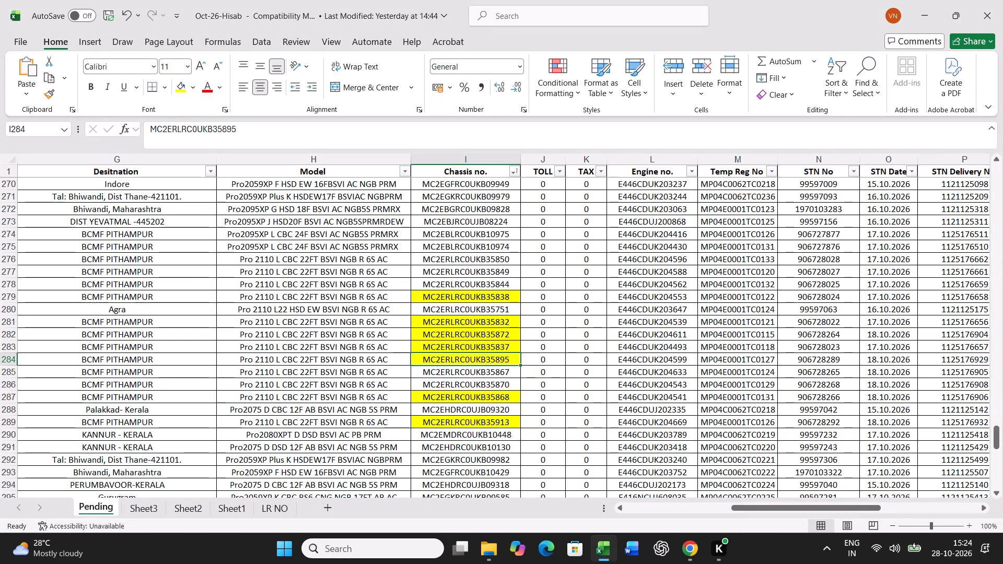
key(ctrl+f)
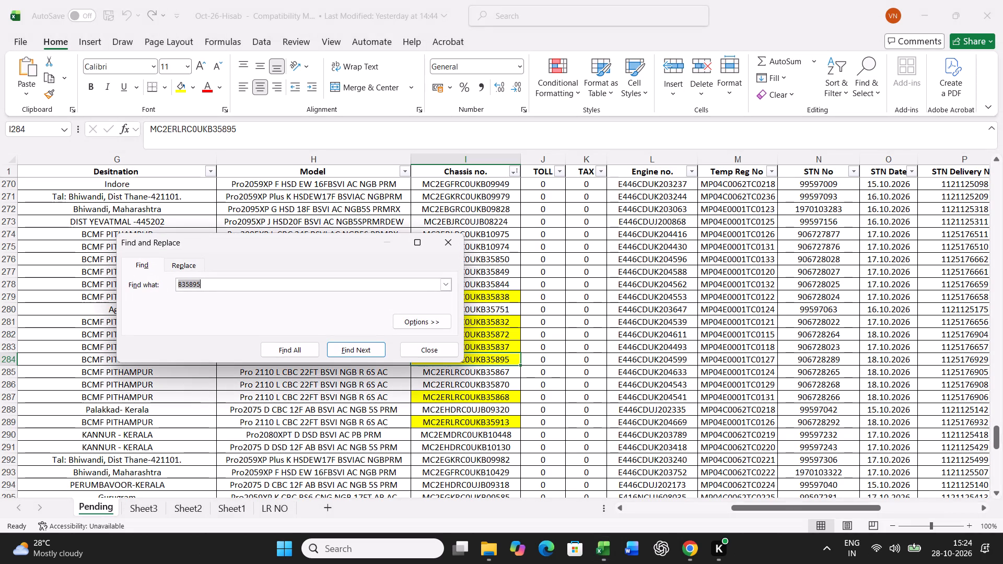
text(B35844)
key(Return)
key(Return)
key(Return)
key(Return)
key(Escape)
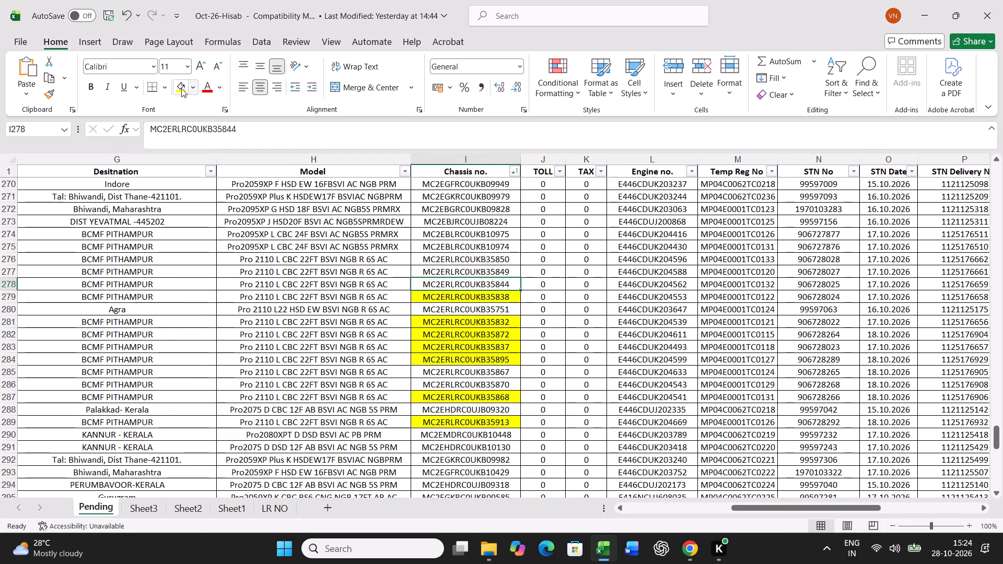
click(181, 88)
key(ctrl+f)
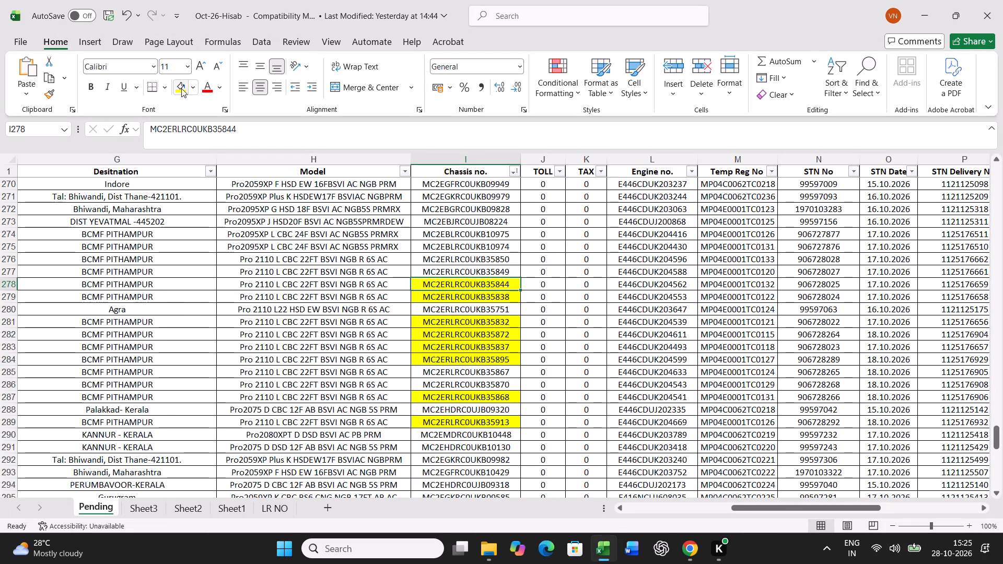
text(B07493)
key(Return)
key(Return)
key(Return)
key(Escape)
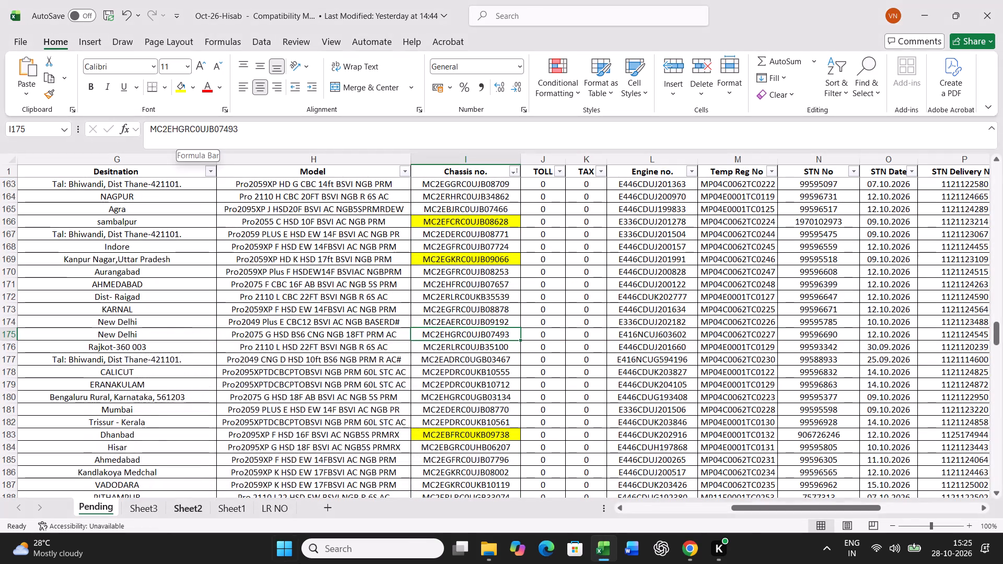
click(182, 85)
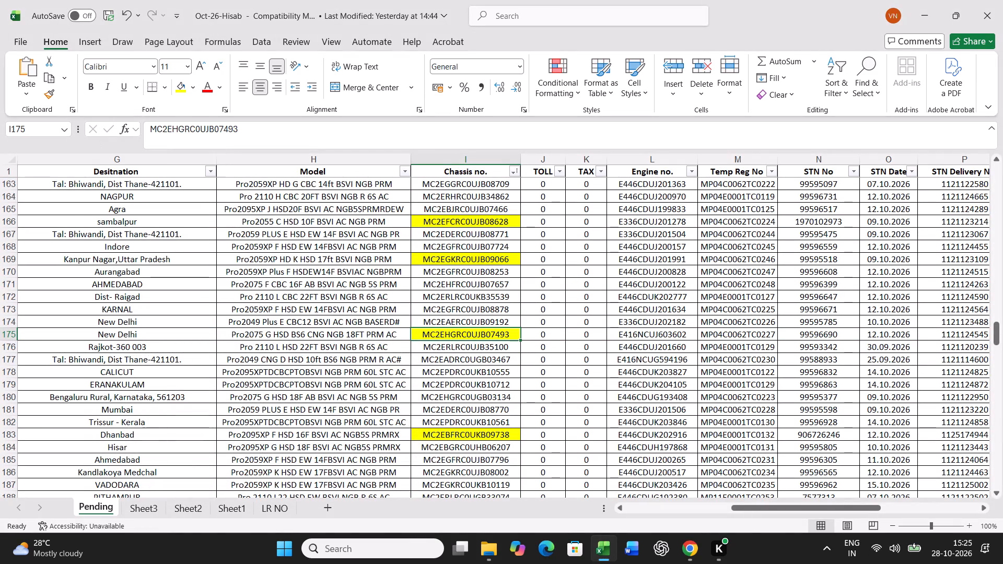
Find the chassis number ending in B09584 and fill its cell yellow.
key(ctrl+f)
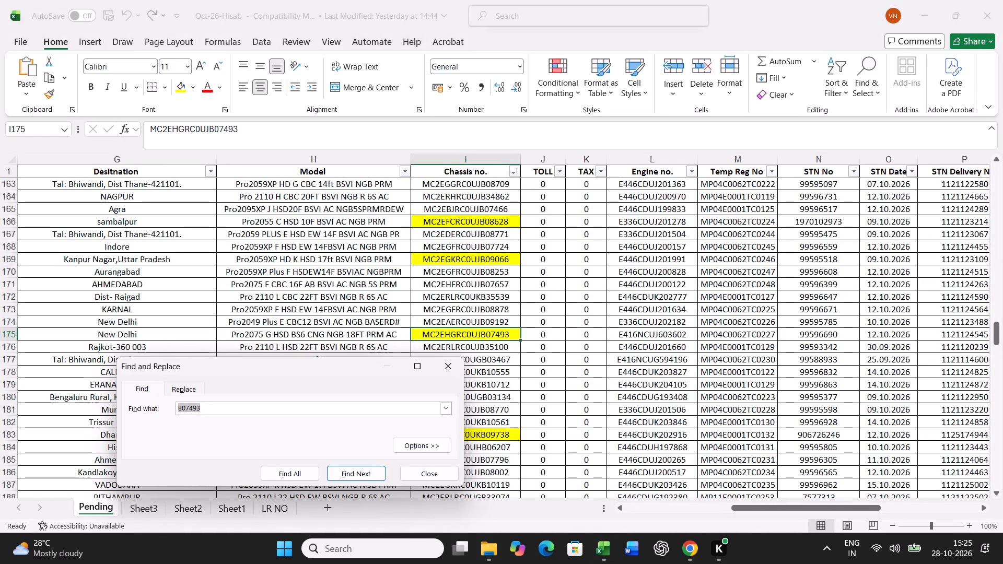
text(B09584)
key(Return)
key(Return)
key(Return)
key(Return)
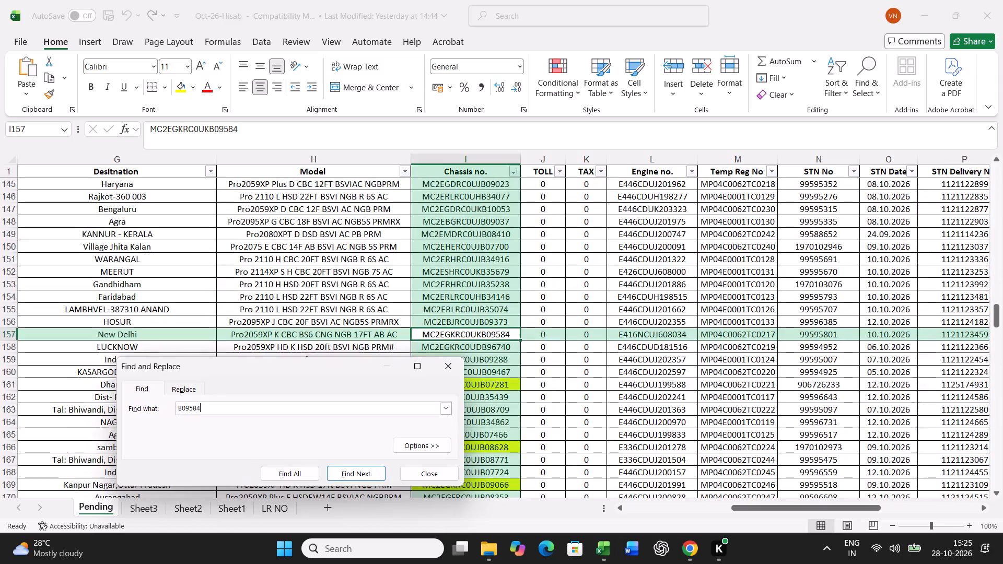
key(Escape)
click(178, 89)
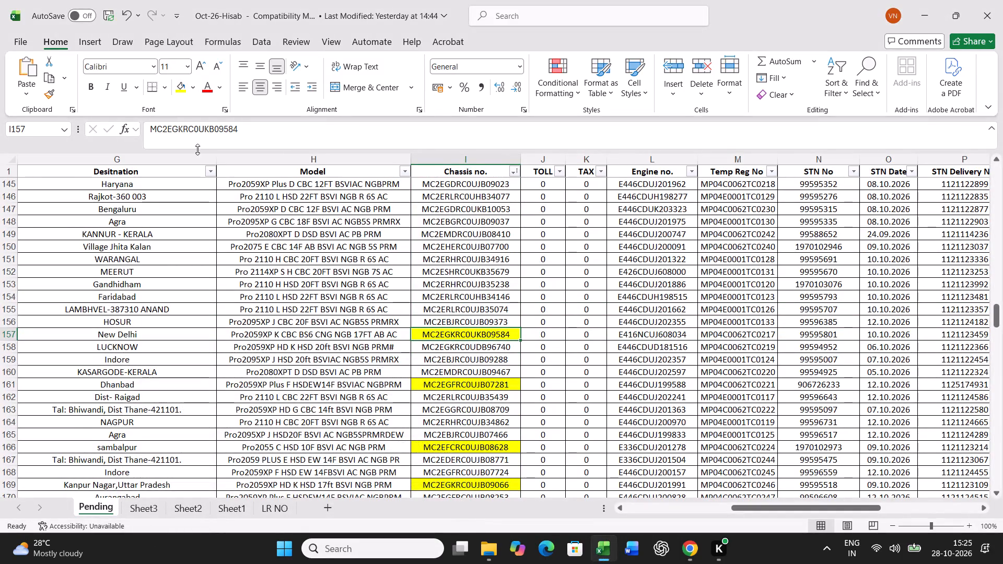
key(ctrl+f)
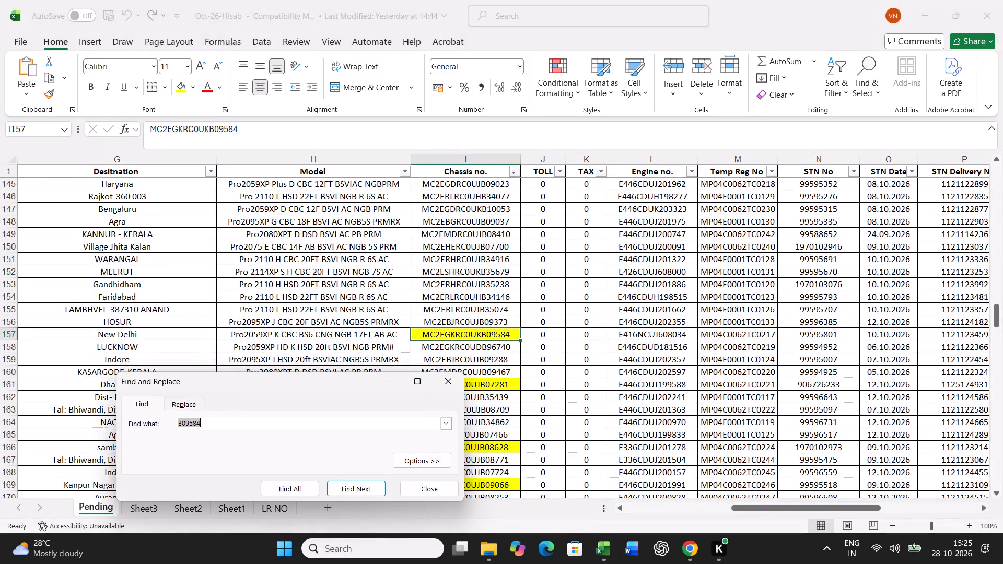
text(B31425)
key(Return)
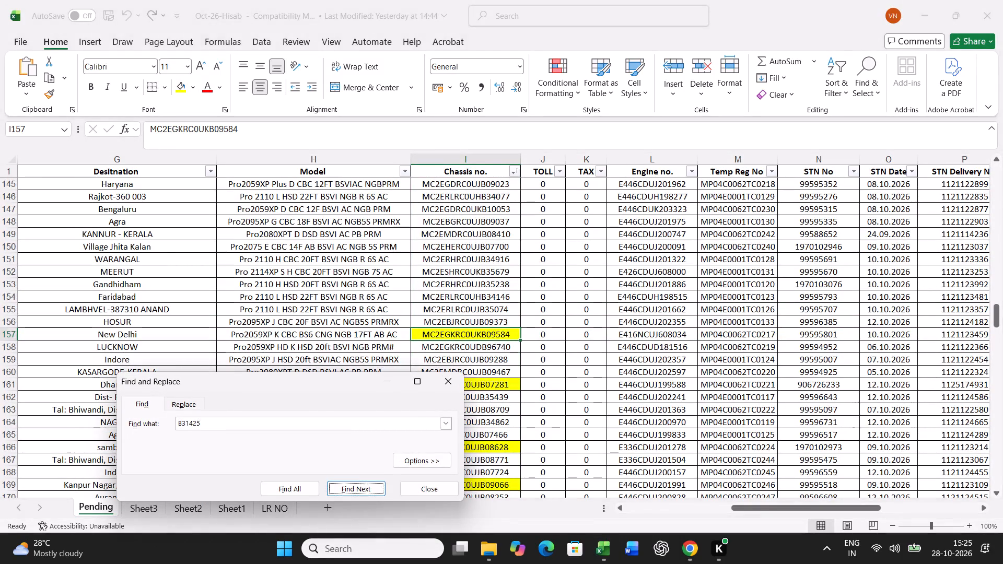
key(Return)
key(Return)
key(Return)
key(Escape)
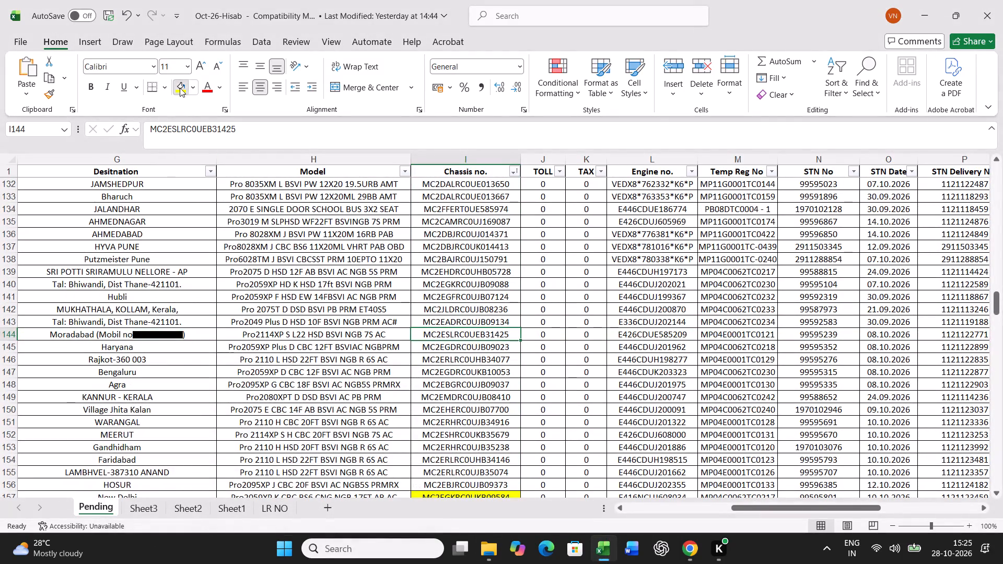
click(180, 88)
key(ctrl+f)
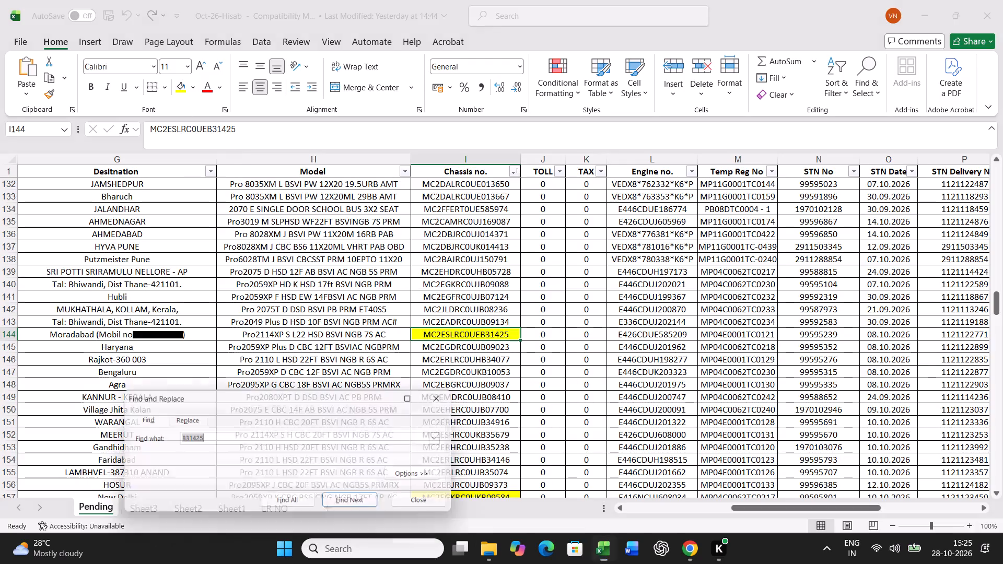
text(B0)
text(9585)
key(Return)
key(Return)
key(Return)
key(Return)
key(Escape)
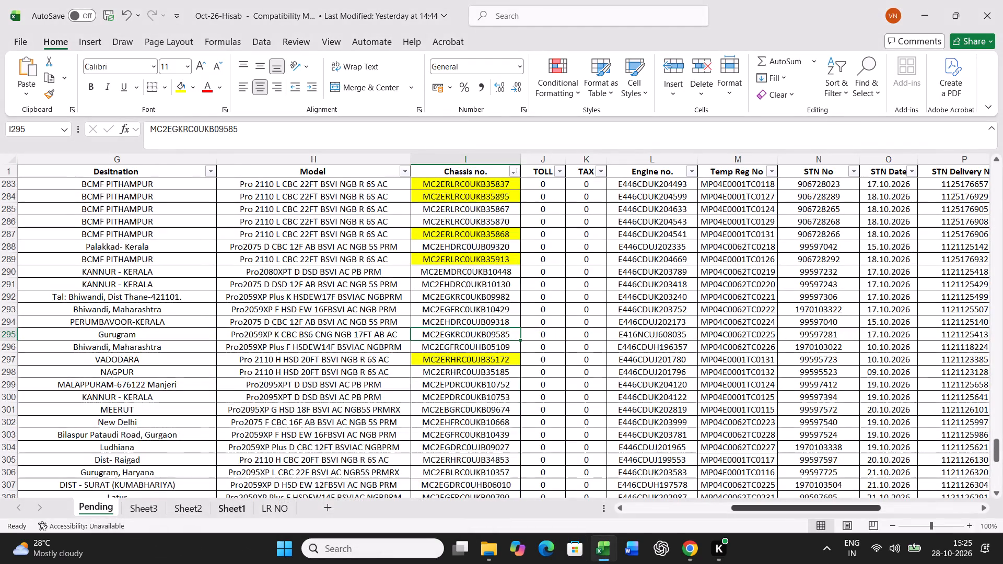
click(173, 87)
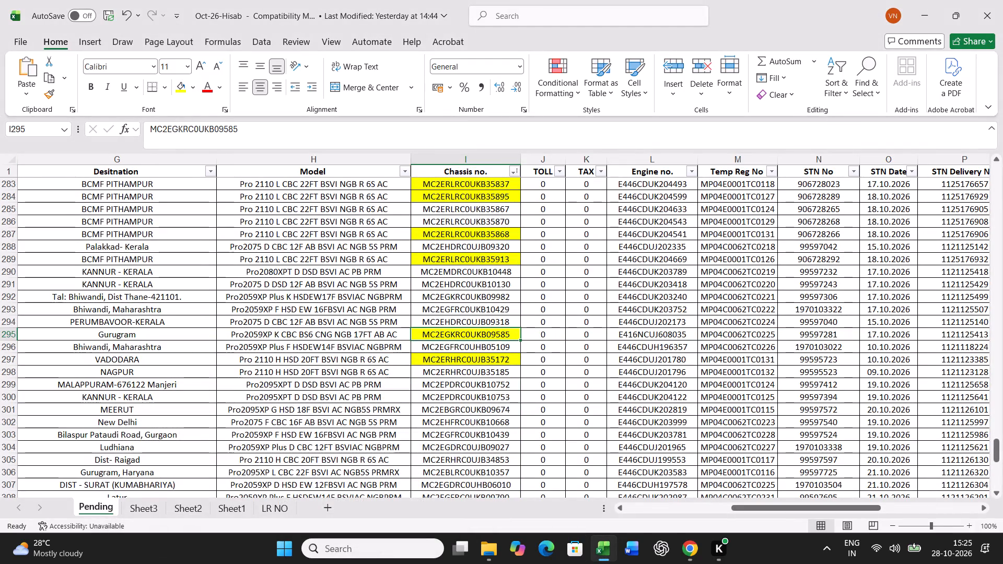
key(ctrl+f)
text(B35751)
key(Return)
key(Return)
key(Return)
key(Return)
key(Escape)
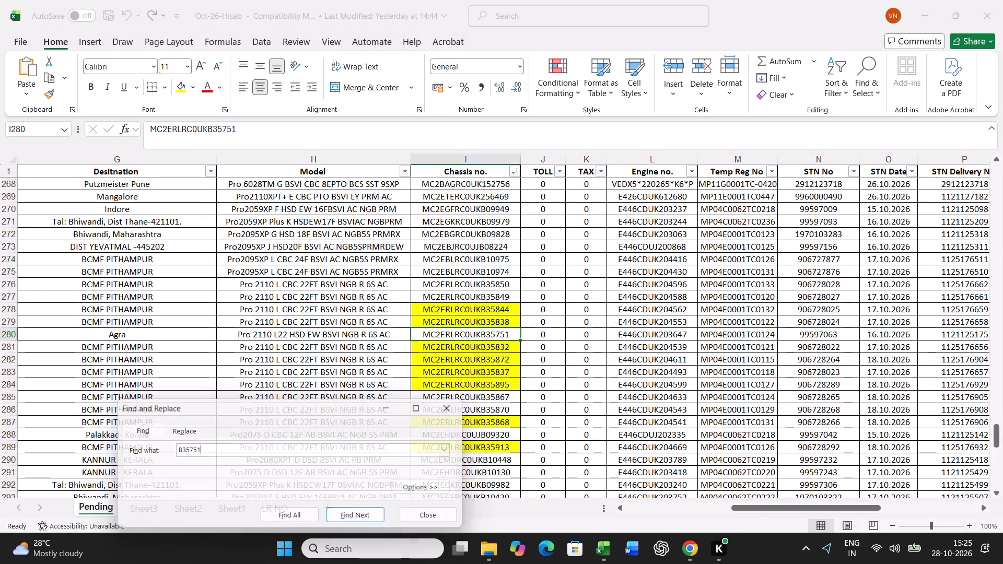
click(179, 86)
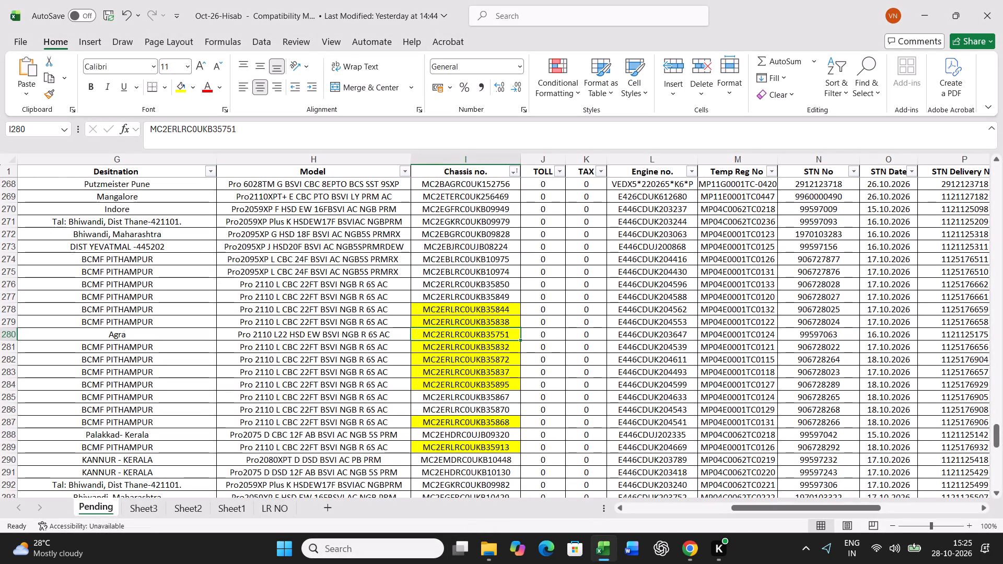
key(ctrl+f)
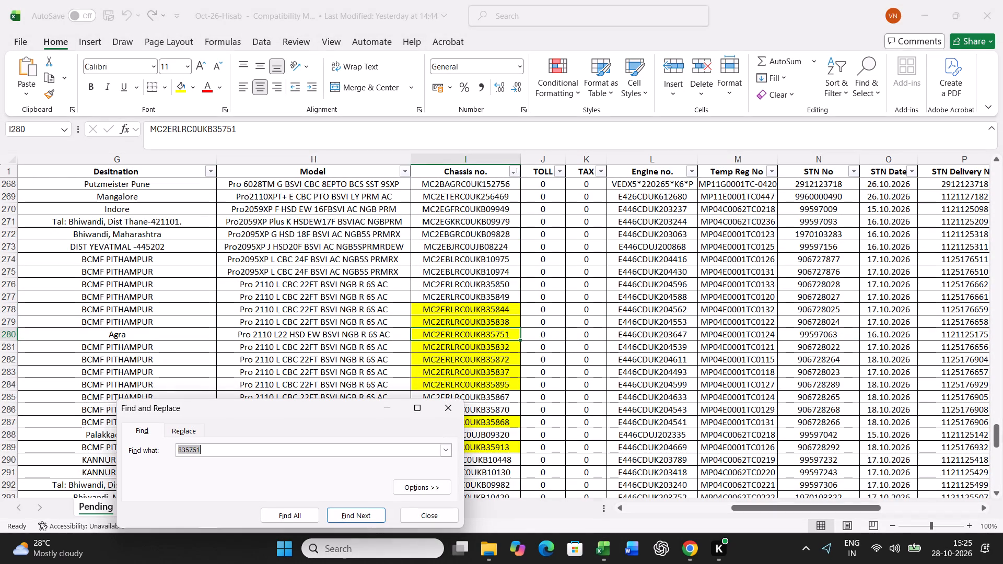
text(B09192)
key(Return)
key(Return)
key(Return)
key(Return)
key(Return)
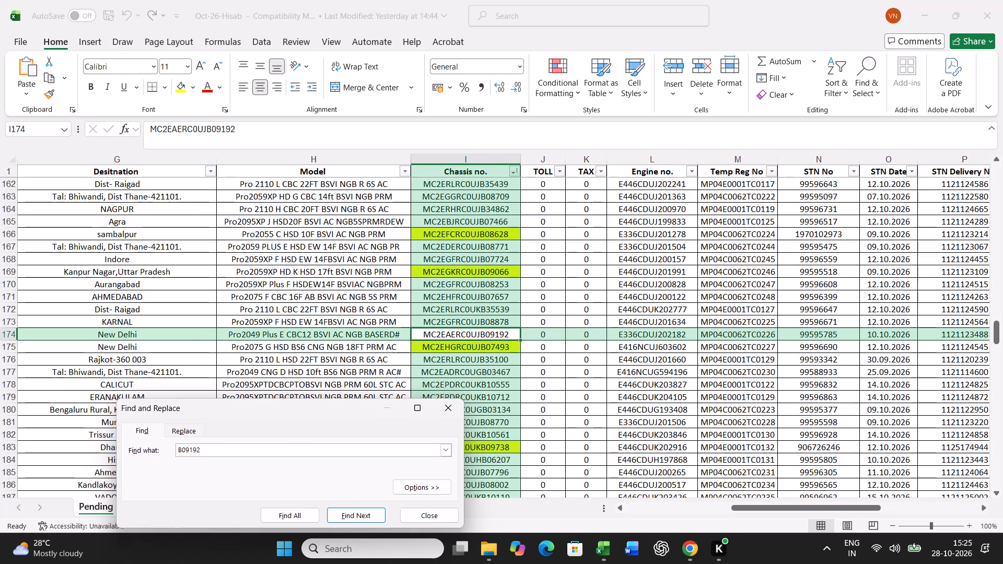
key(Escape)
click(182, 87)
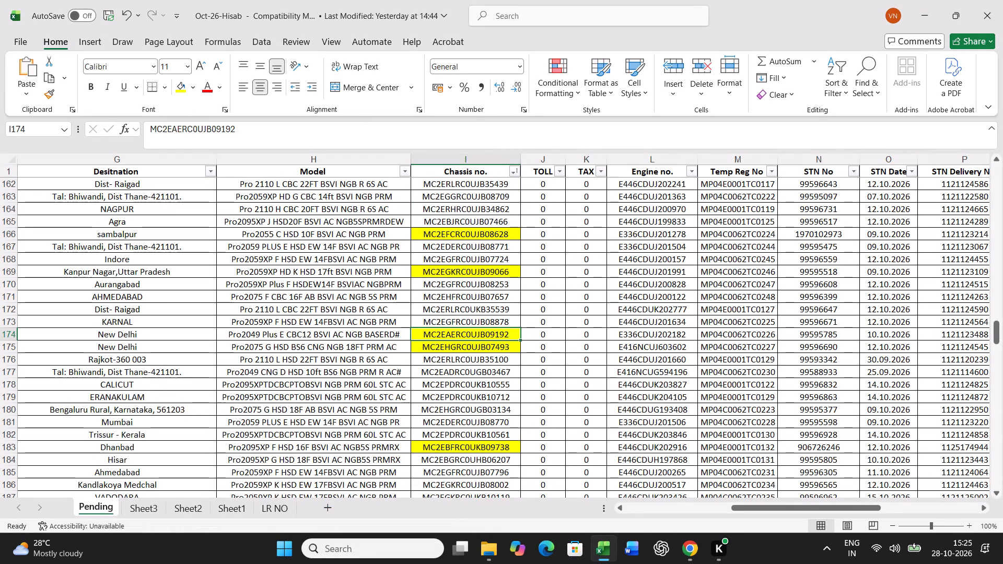
key(ctrl+f)
key(b)
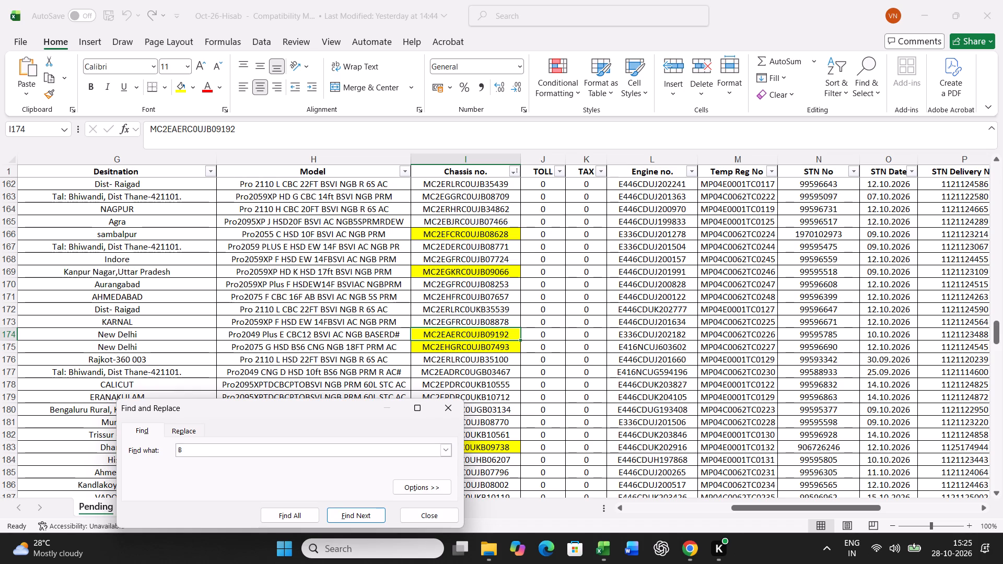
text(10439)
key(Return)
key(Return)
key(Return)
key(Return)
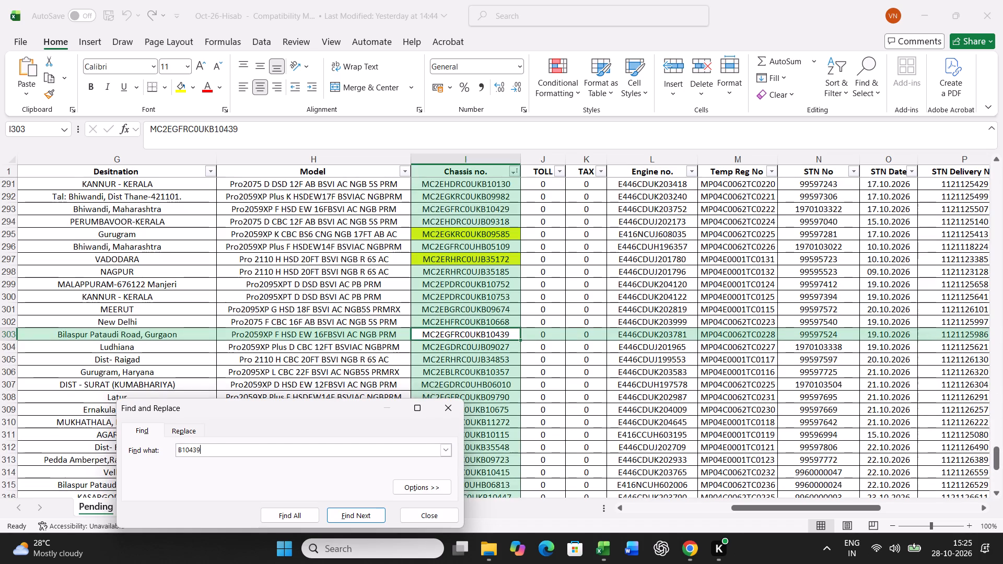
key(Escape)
click(181, 88)
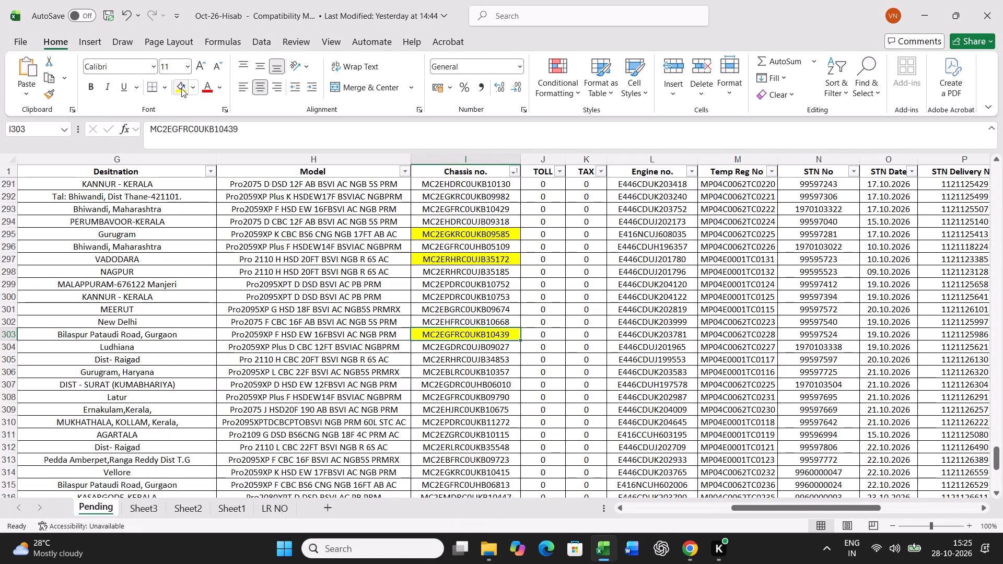
key(ctrl+f)
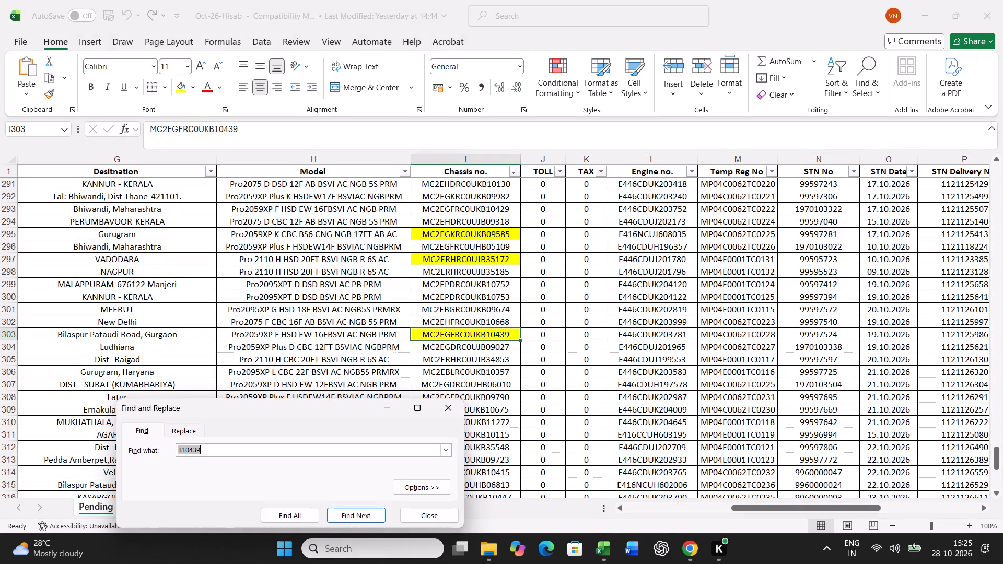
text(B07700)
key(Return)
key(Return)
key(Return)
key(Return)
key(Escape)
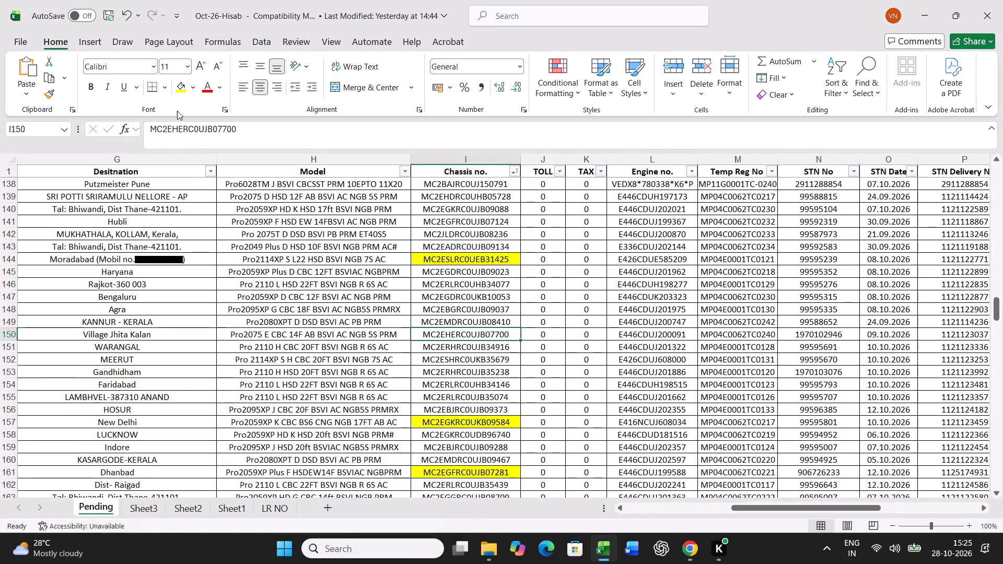
click(183, 83)
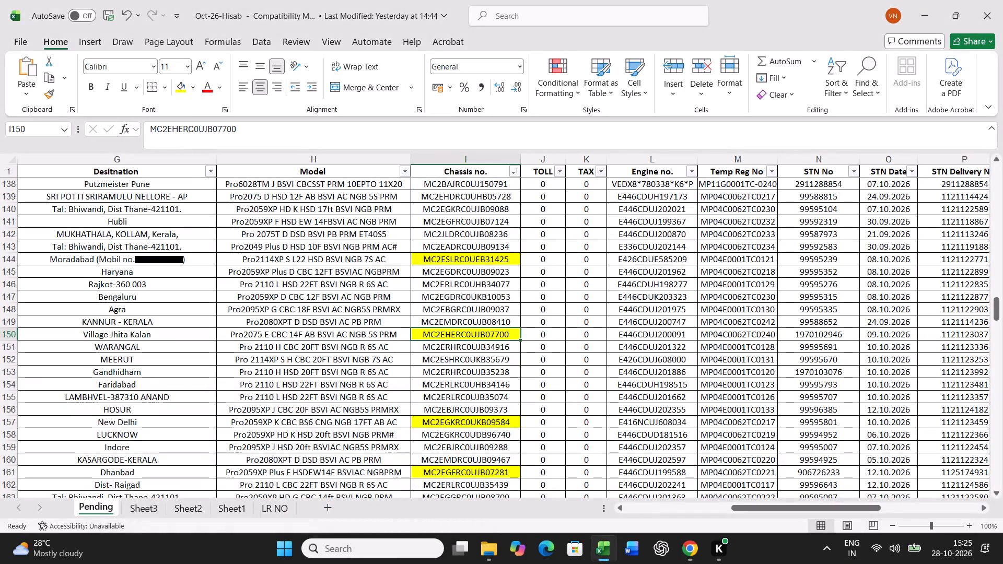
key(ctrl+f)
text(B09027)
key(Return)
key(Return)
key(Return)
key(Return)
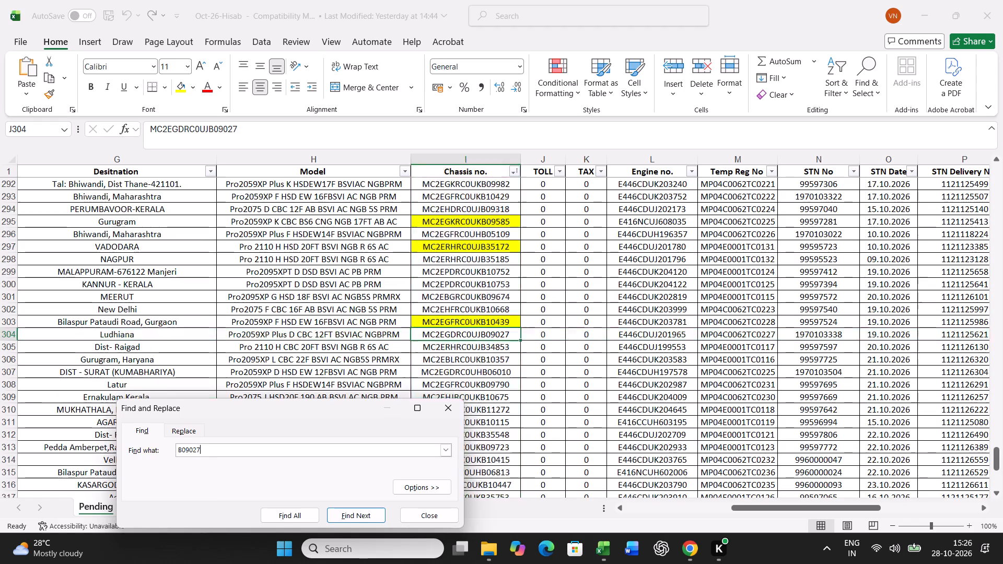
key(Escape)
click(179, 91)
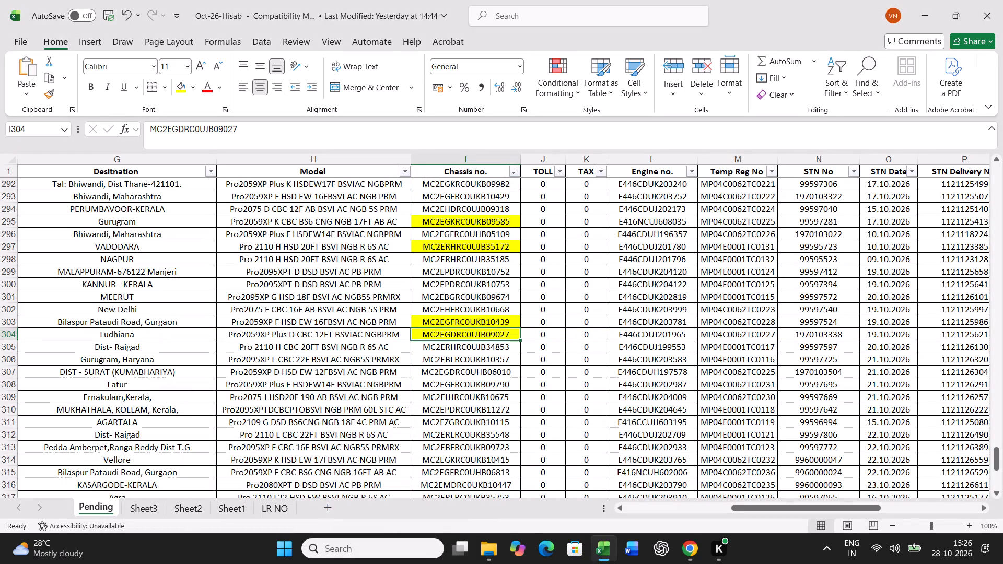
Find the chassis number ending in 013778 and fill its cell yellow.
key(ctrl+f)
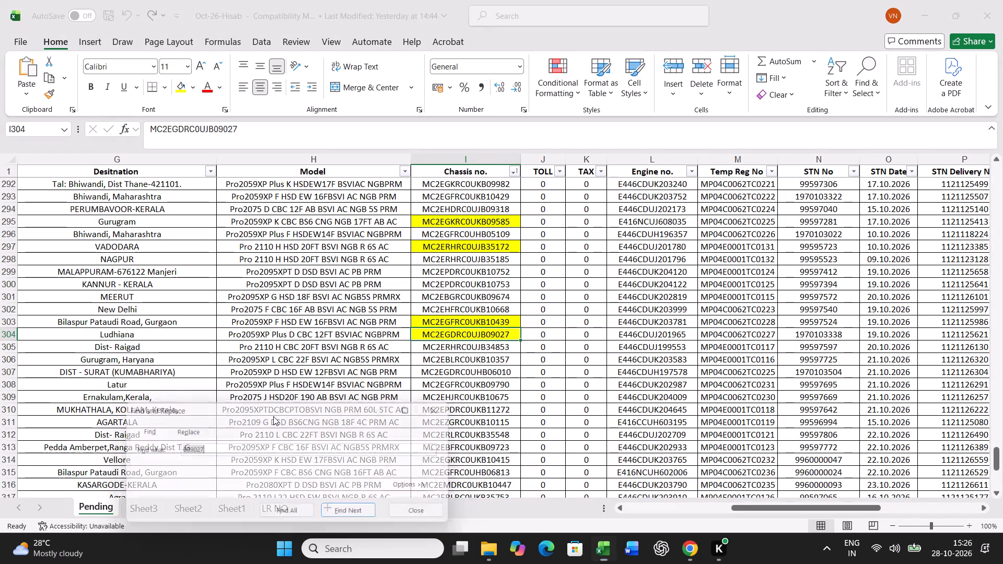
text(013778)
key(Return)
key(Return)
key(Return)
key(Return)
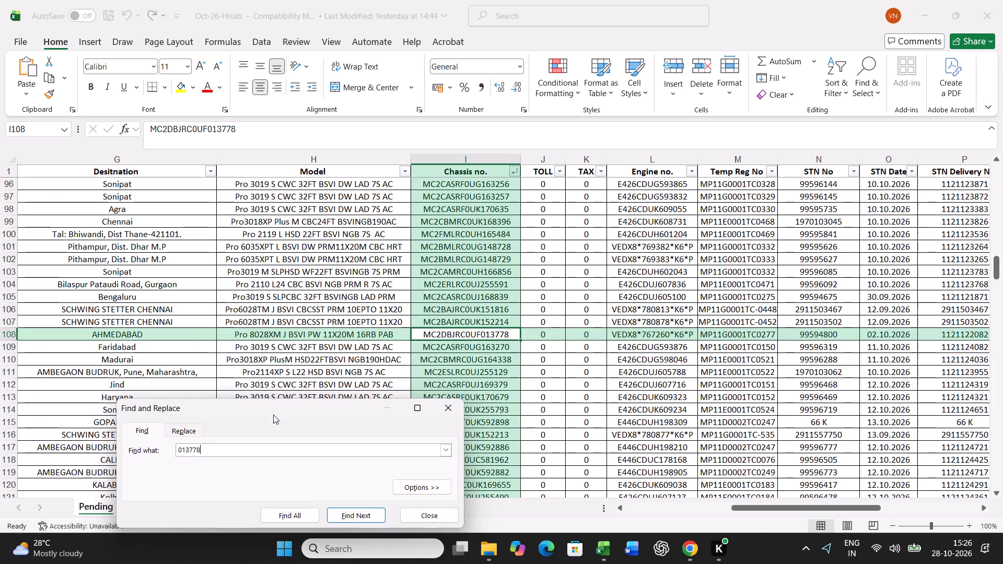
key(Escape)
click(177, 91)
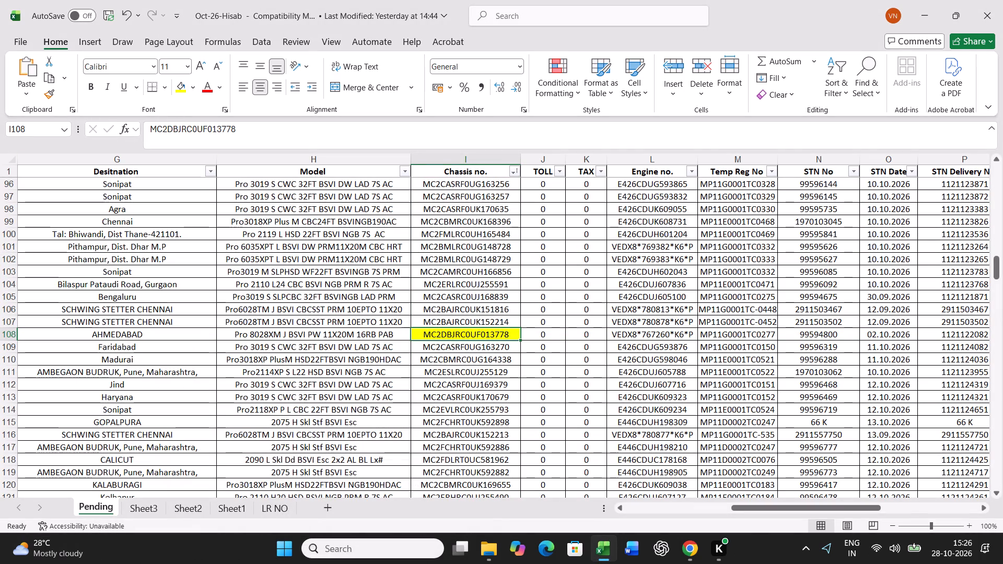
key(ctrl+f)
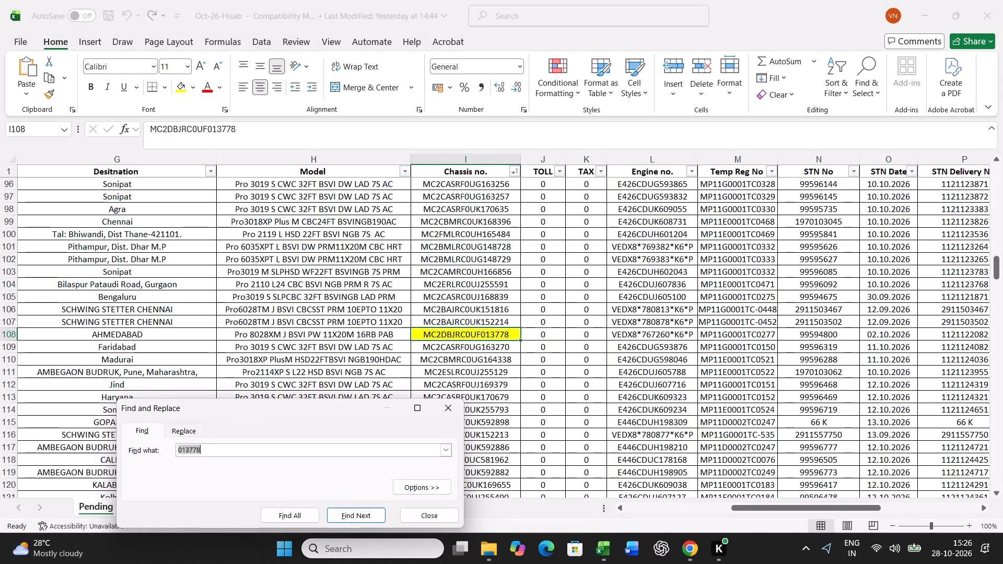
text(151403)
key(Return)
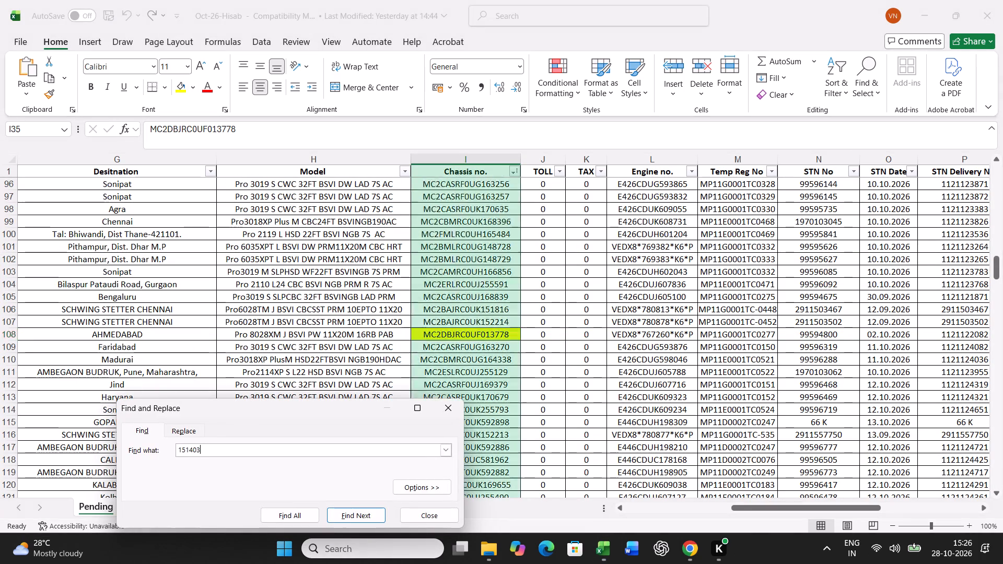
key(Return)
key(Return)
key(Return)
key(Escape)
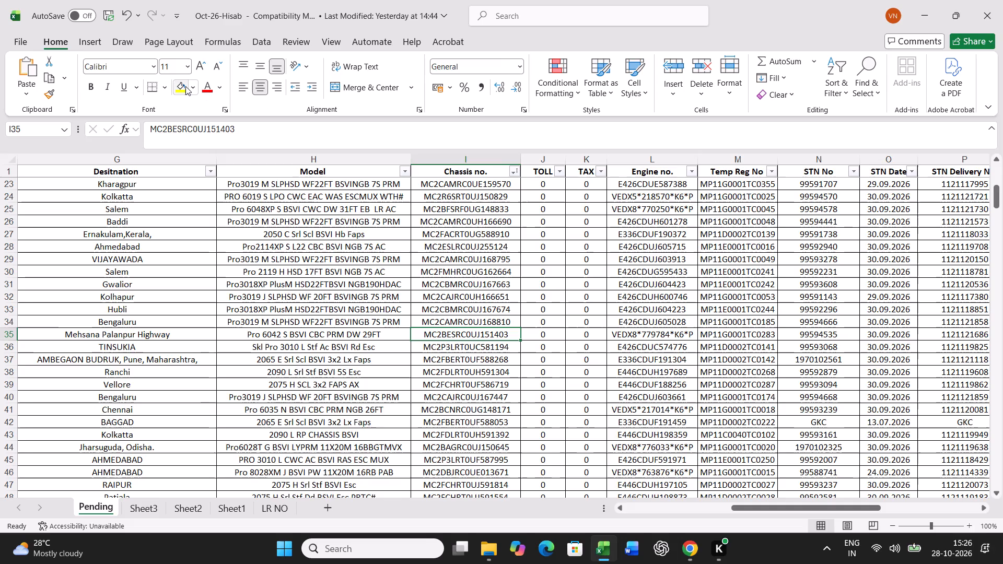
click(185, 86)
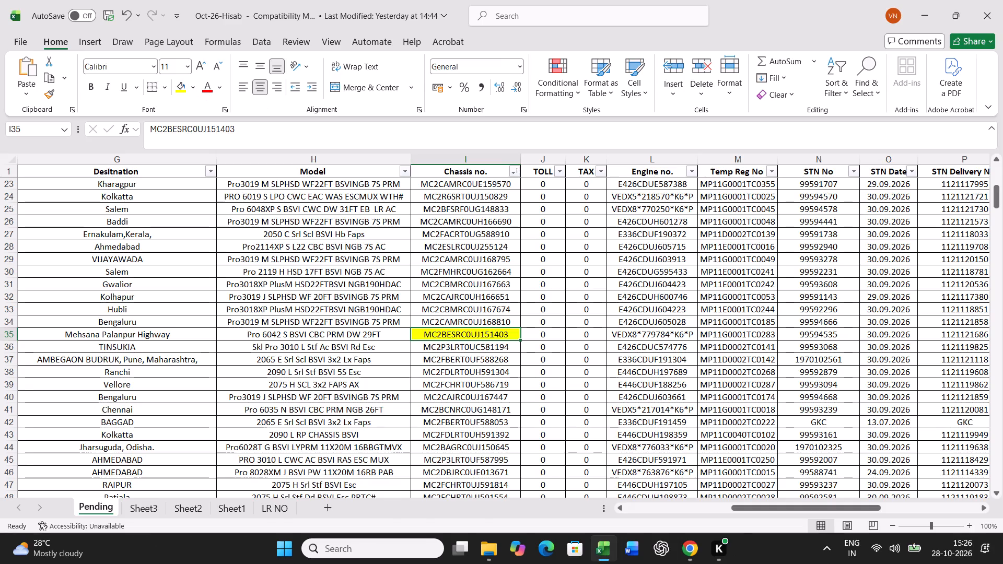
key(ctrl+f)
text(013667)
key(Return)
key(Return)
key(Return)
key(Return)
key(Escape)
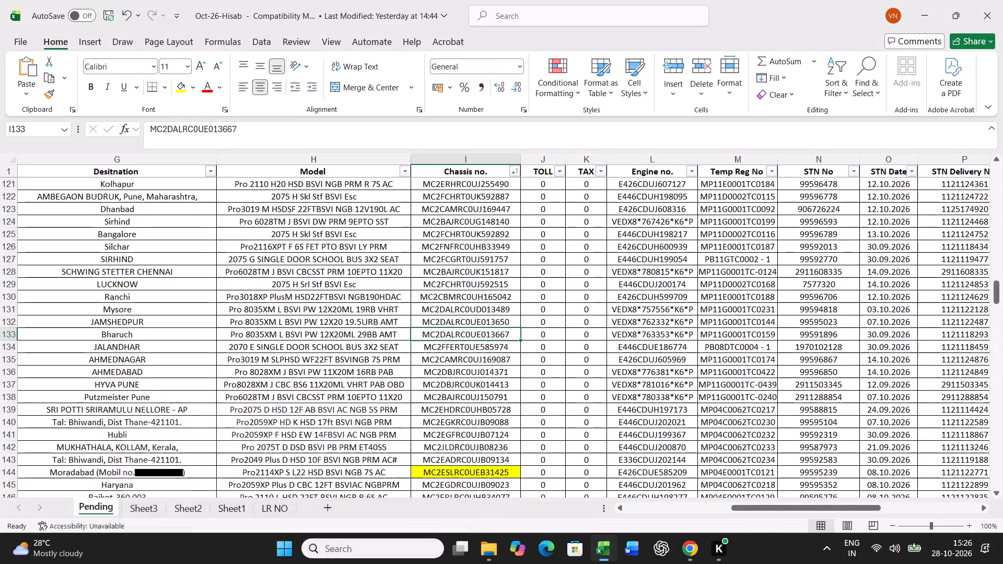
click(178, 85)
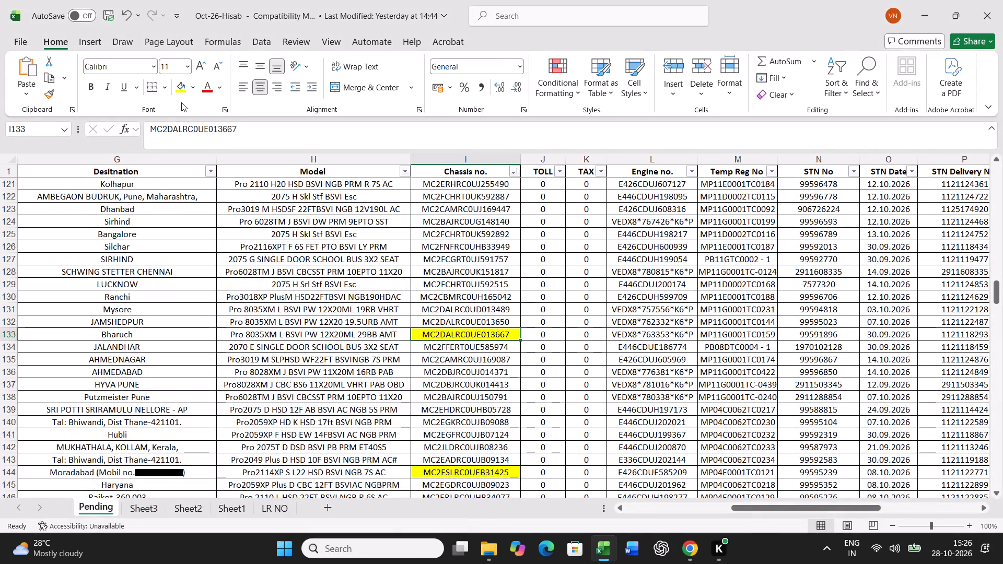
Find the chassis number ending in 013671 and fill its cell yellow.
key(ctrl+f)
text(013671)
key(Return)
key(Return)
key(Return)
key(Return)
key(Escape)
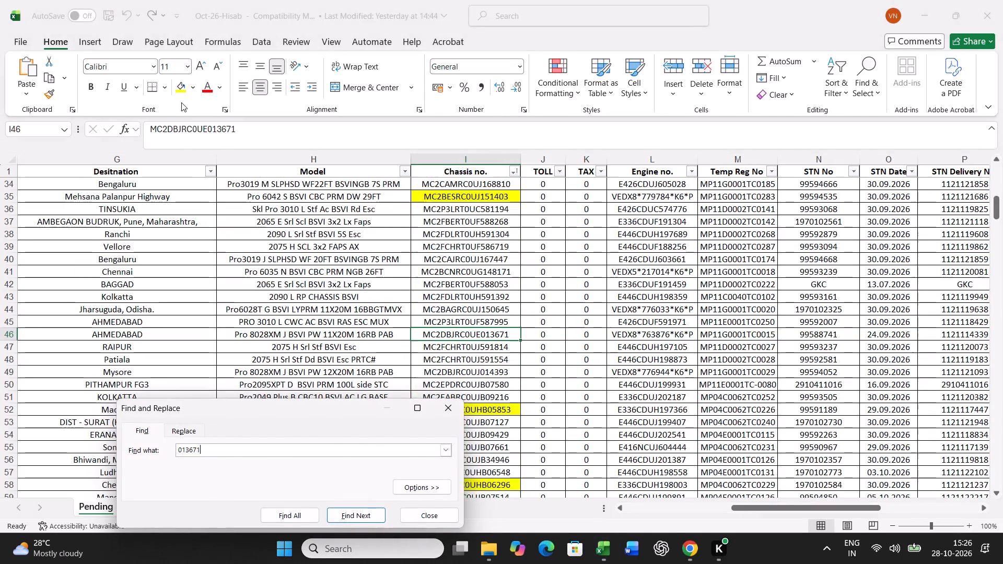
click(174, 85)
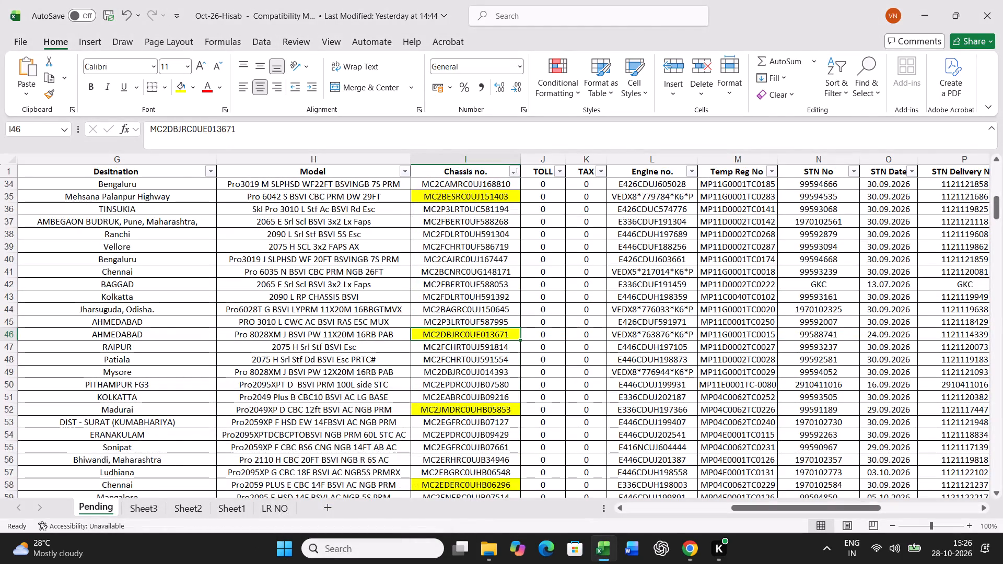
key(ctrl+f)
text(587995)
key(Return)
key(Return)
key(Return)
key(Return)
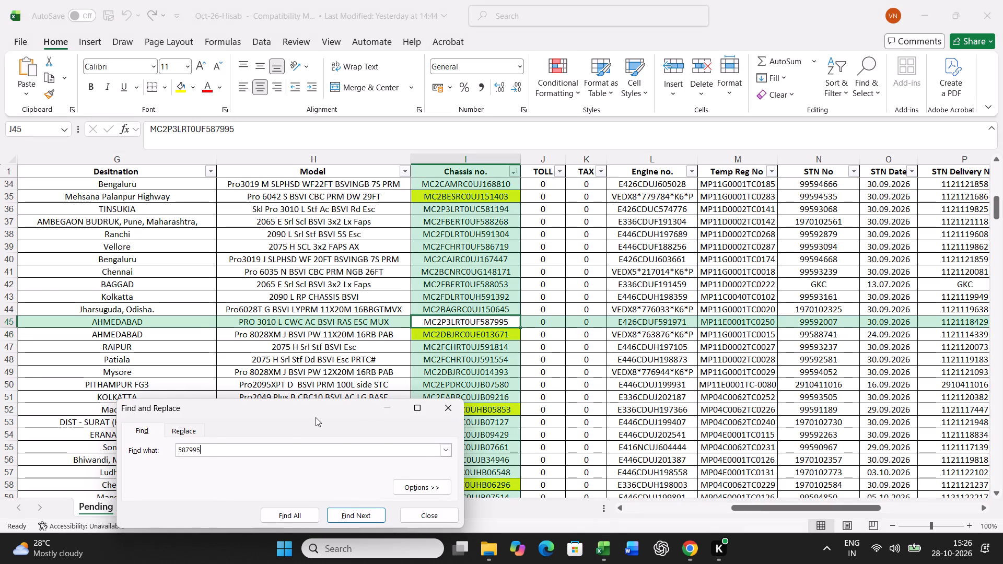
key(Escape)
click(178, 86)
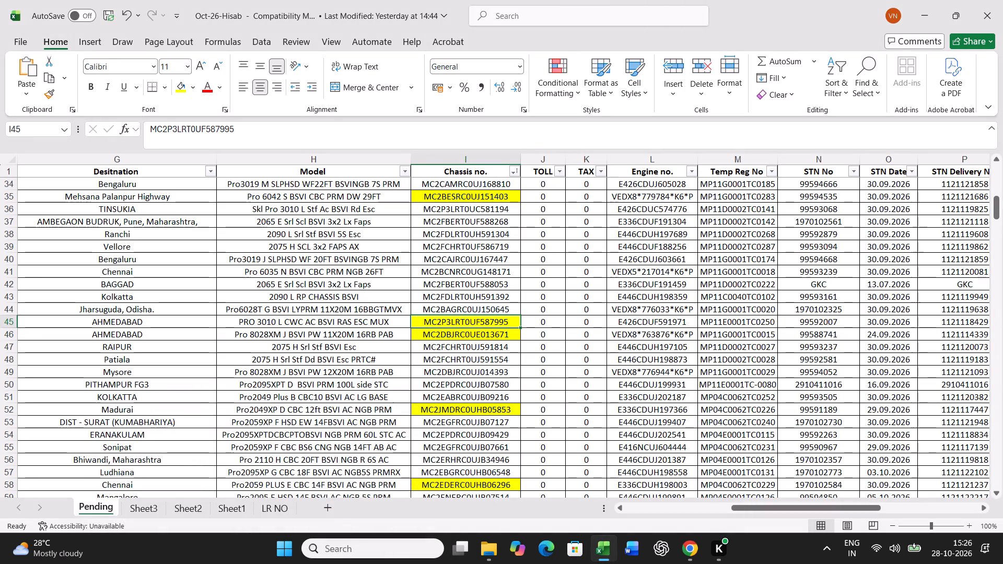
key(ctrl+f)
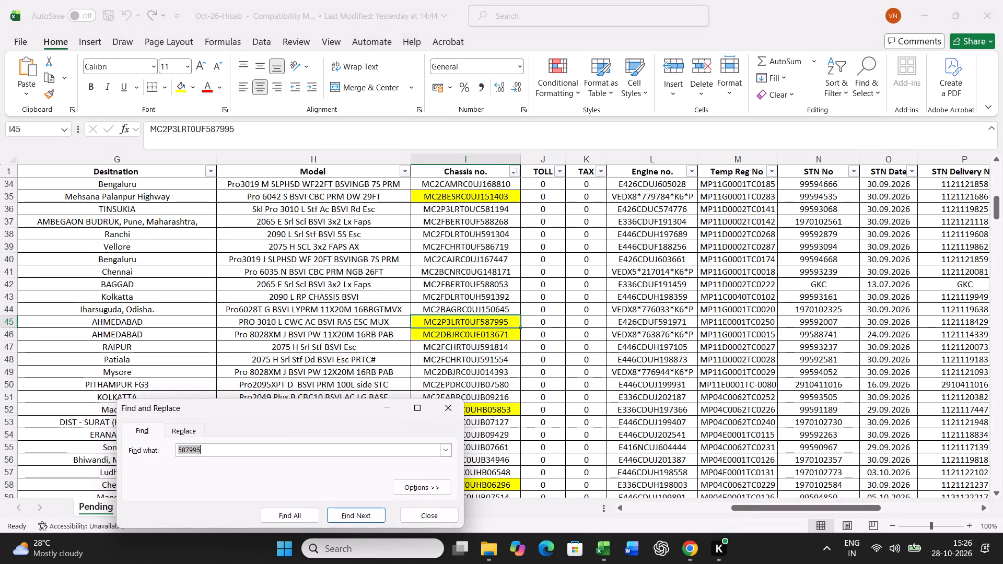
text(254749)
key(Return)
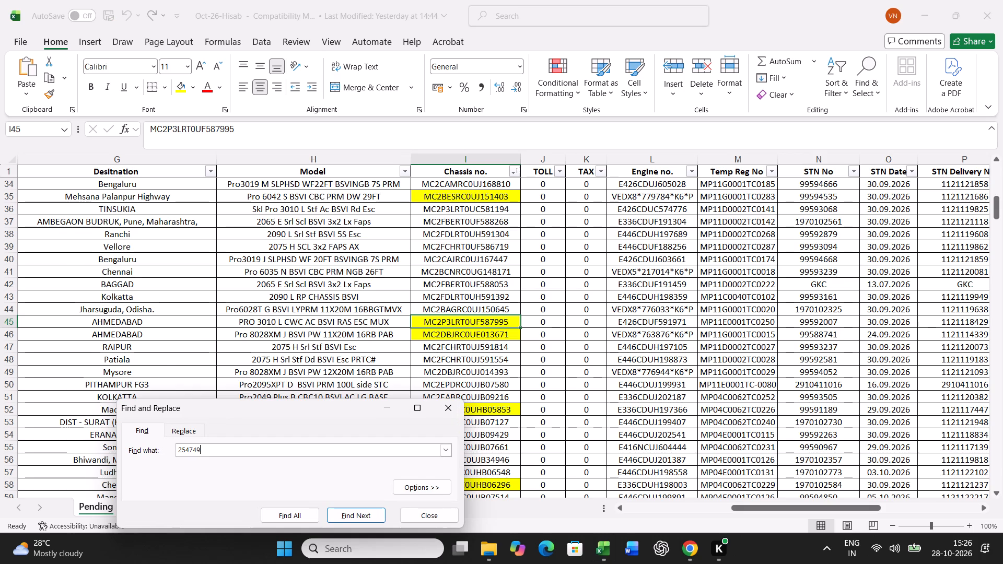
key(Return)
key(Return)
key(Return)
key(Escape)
click(179, 84)
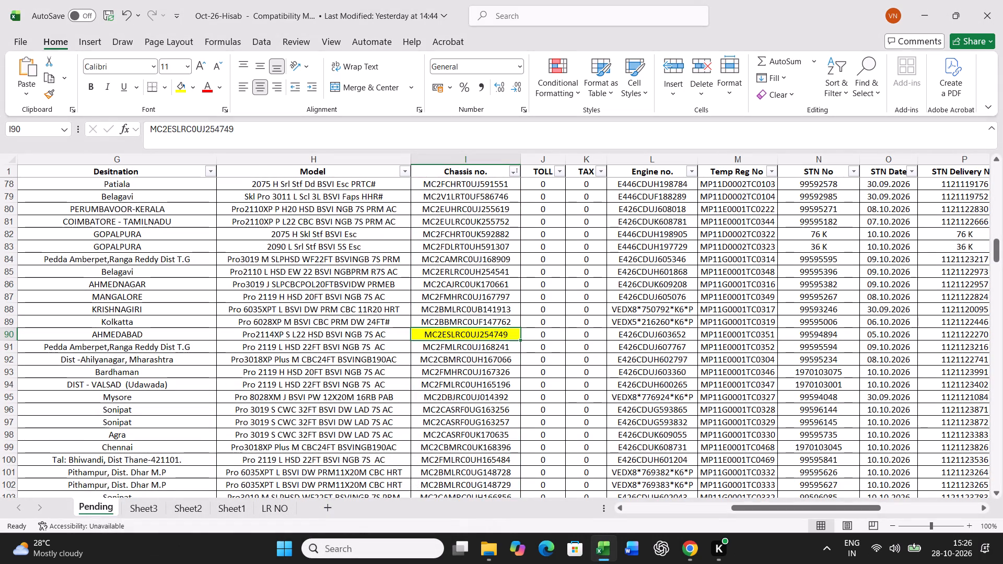
Find the chassis number ending in B03134 and fill its cell yellow.
key(ctrl+f)
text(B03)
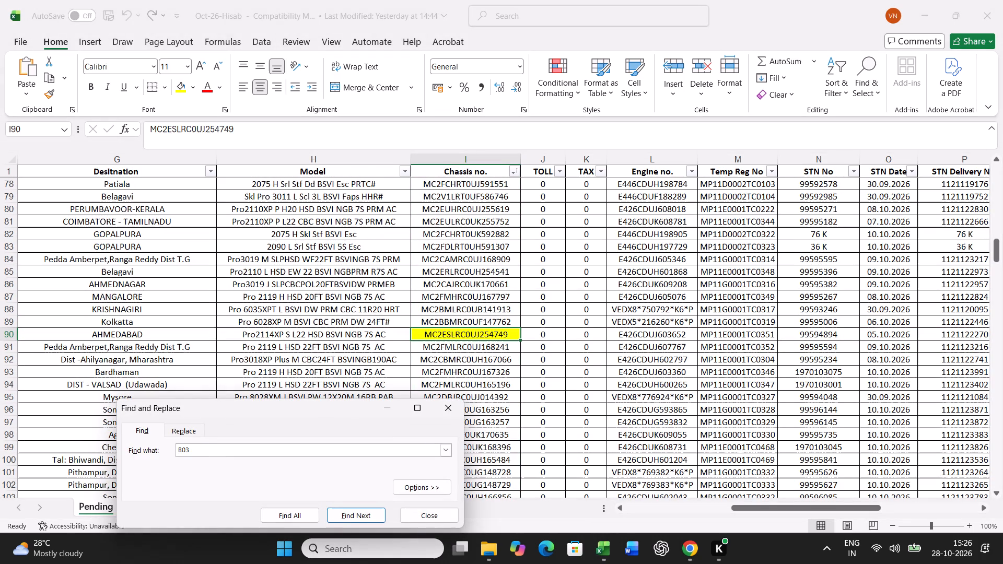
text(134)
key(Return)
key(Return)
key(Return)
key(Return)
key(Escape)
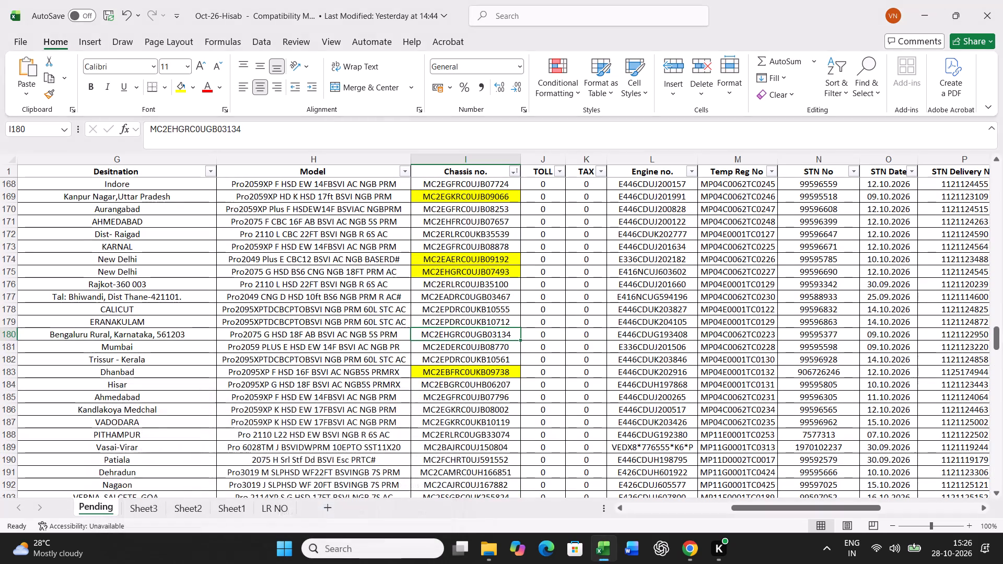
click(183, 90)
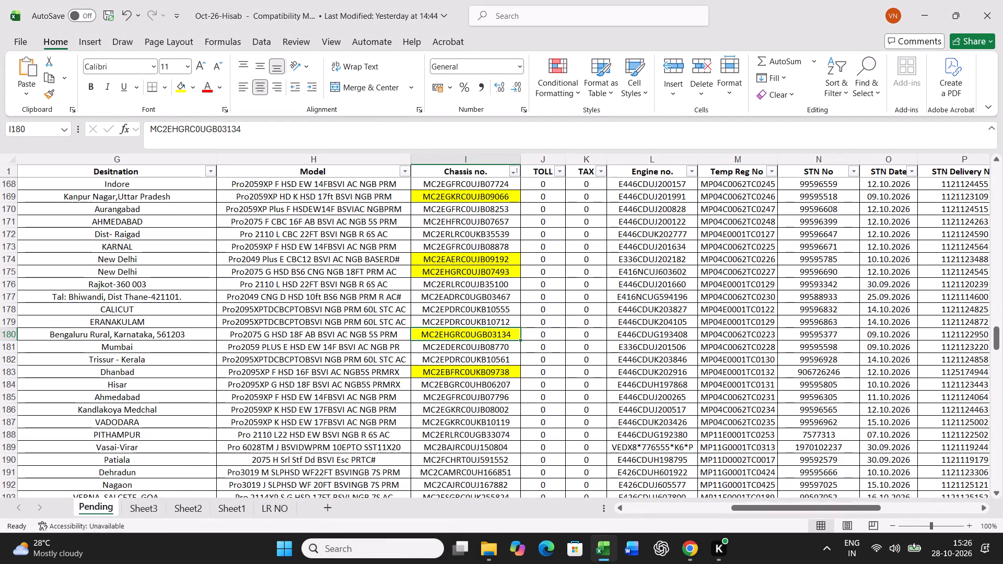
key(ctrl+f)
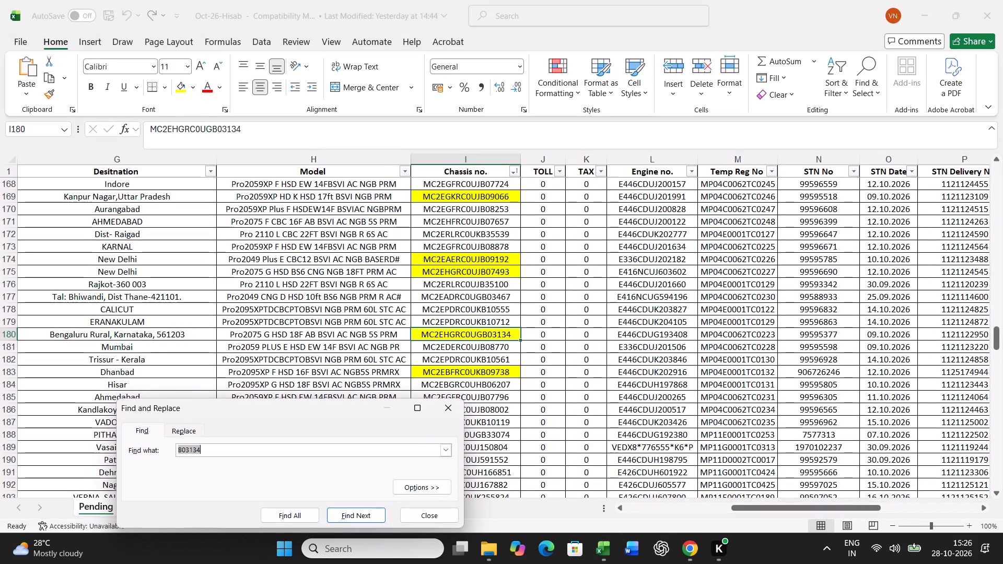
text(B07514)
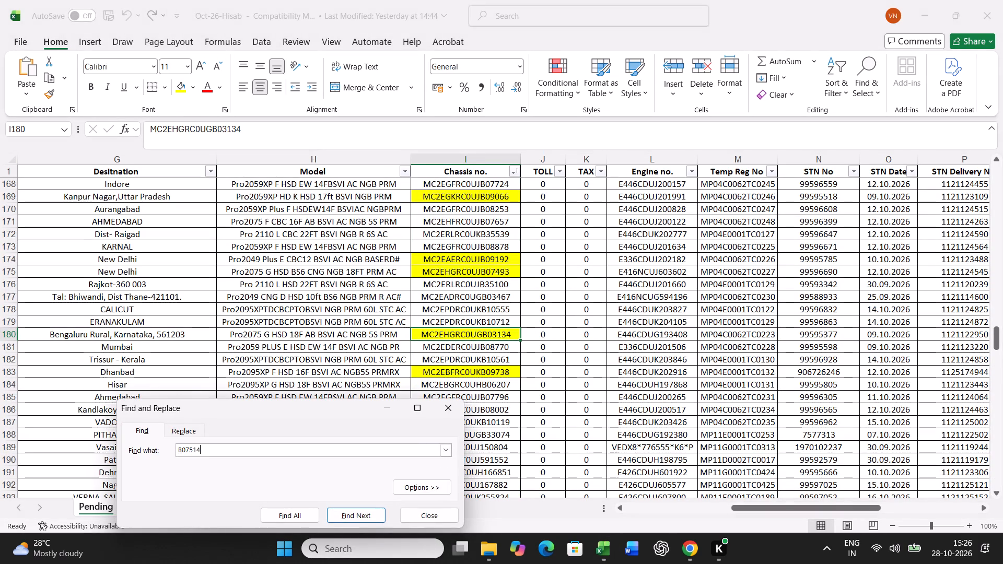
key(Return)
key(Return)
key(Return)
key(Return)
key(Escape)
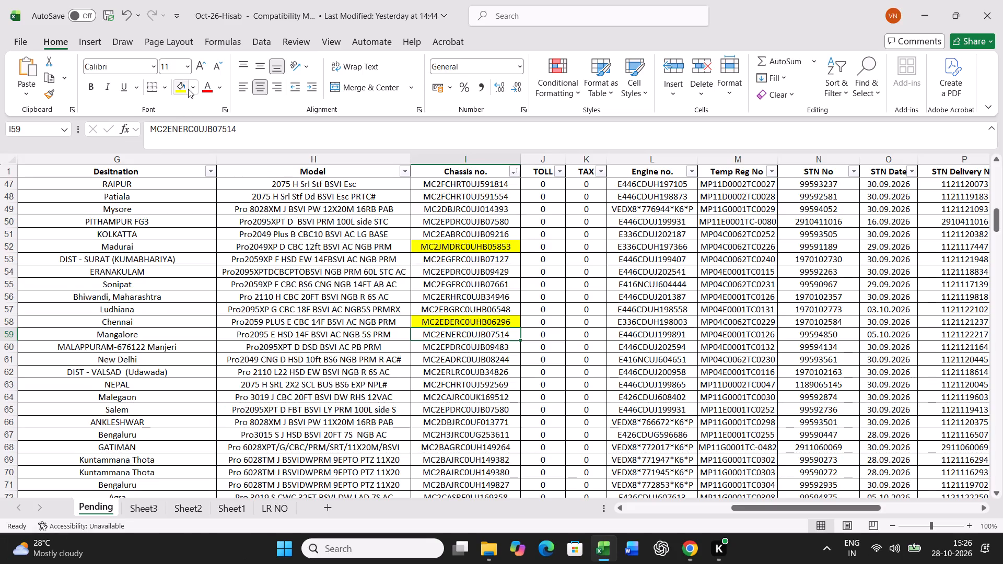
click(188, 88)
key(ctrl+f)
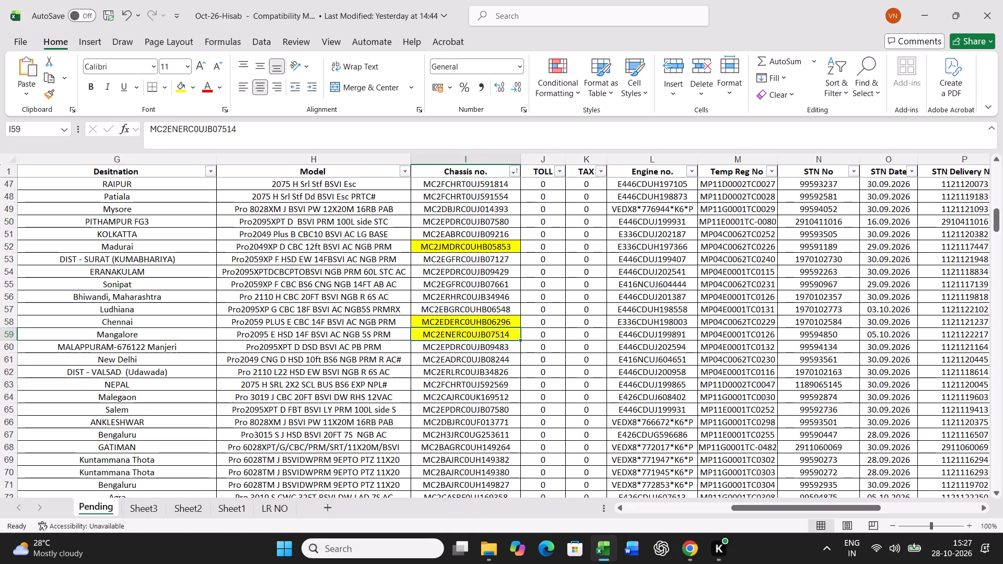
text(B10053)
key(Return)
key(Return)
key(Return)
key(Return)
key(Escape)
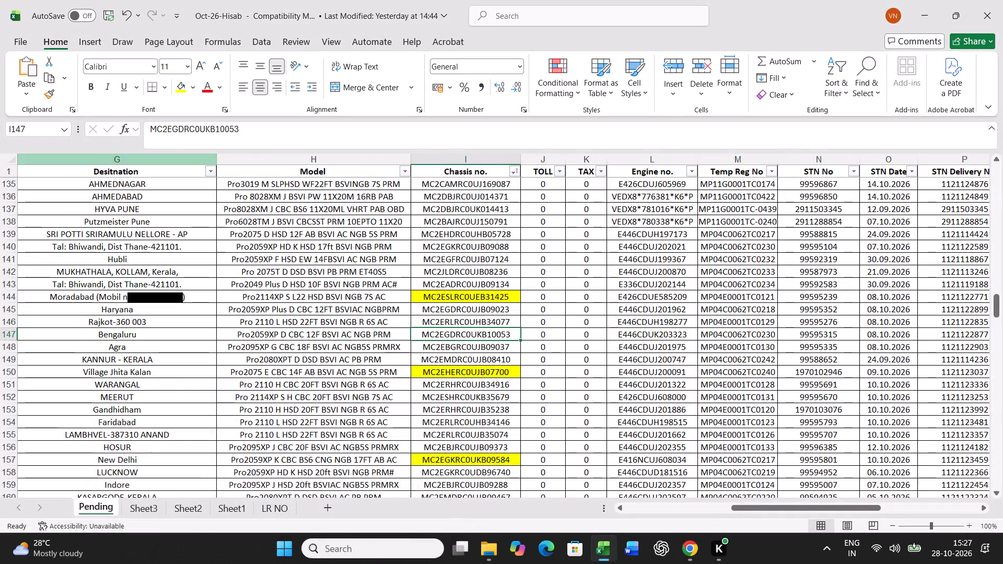
click(177, 91)
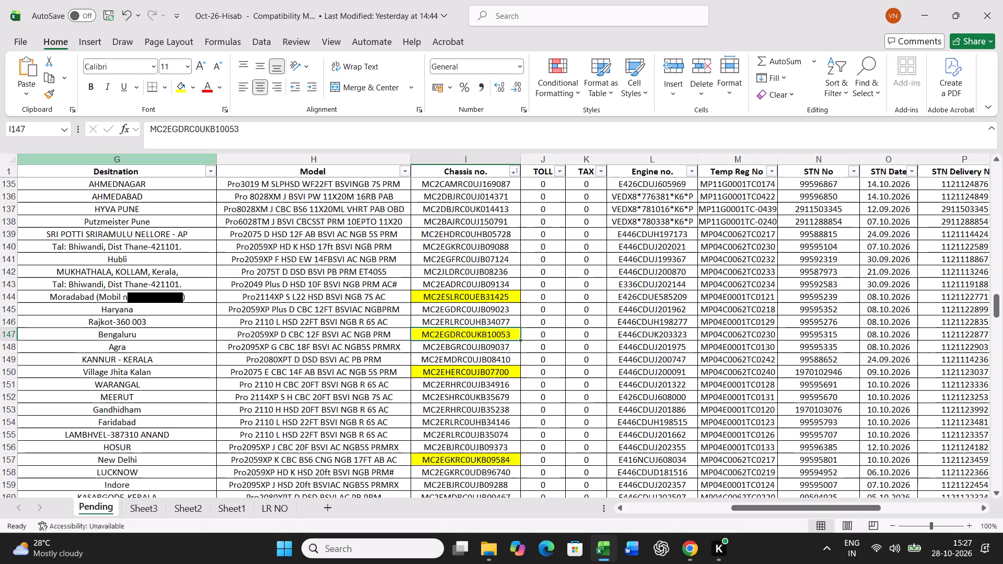
key(ctrl+f)
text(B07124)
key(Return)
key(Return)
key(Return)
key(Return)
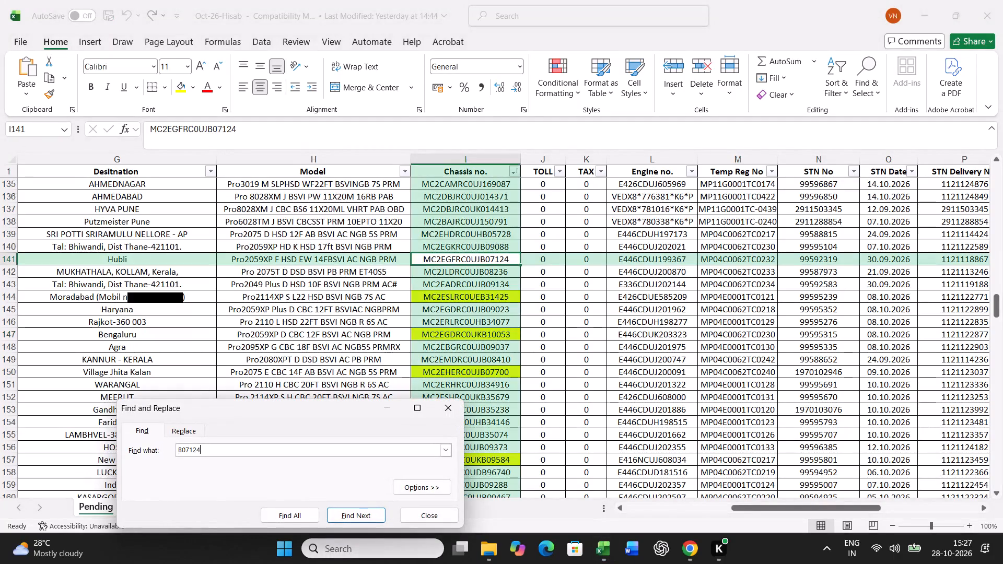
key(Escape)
click(183, 90)
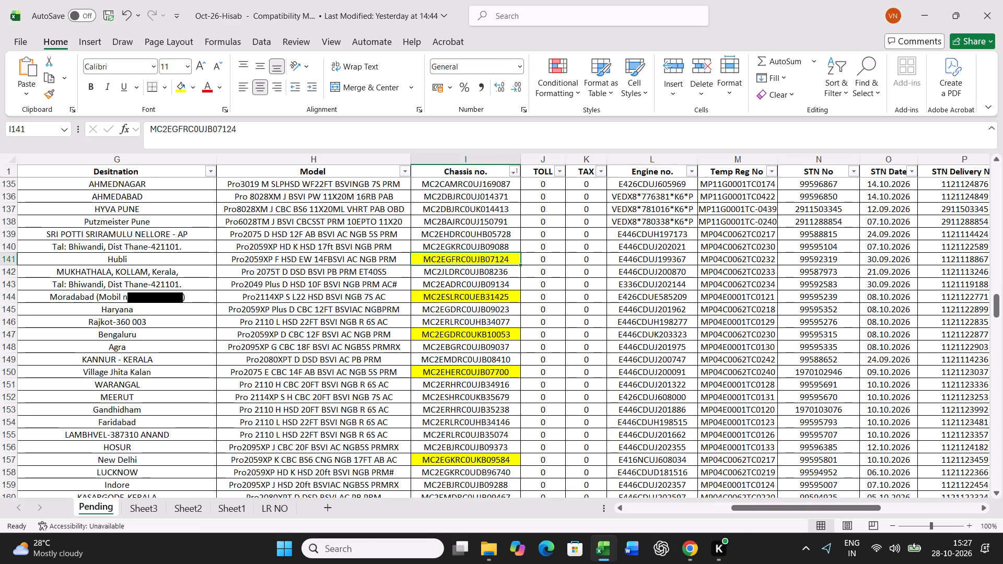
Enter 342 as the TAX value for the vehicle with chassis number ending in B07124.
key(Right)
key(Right)
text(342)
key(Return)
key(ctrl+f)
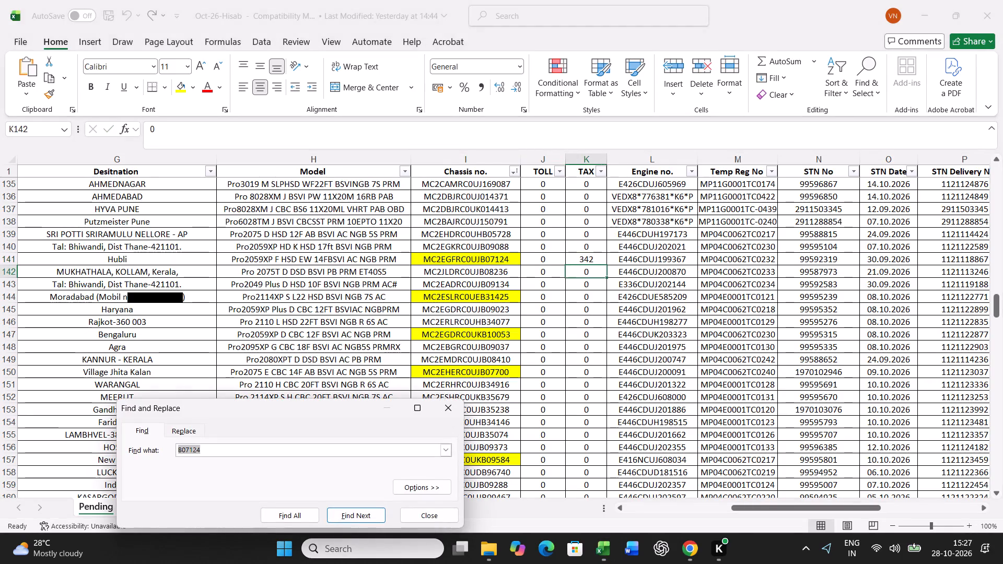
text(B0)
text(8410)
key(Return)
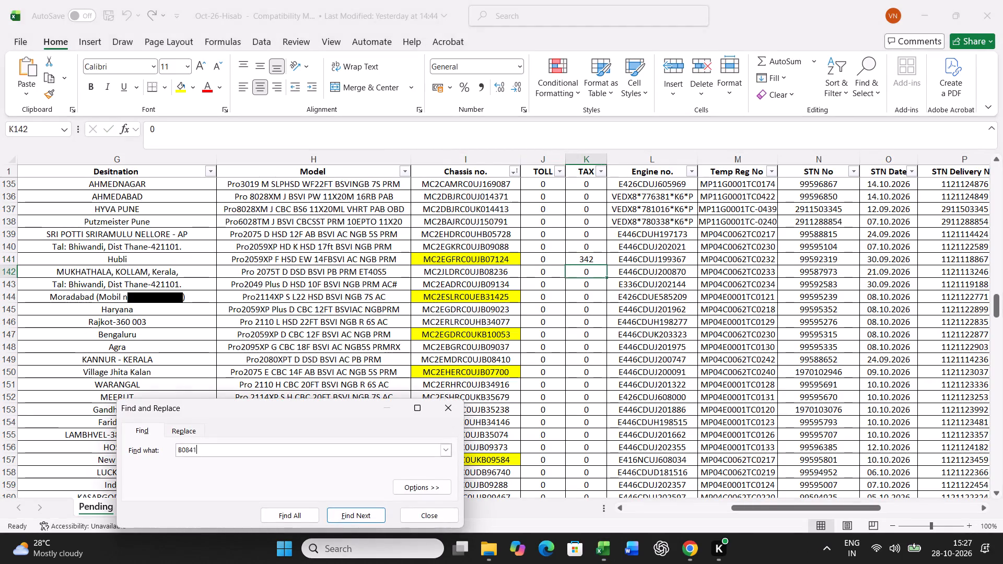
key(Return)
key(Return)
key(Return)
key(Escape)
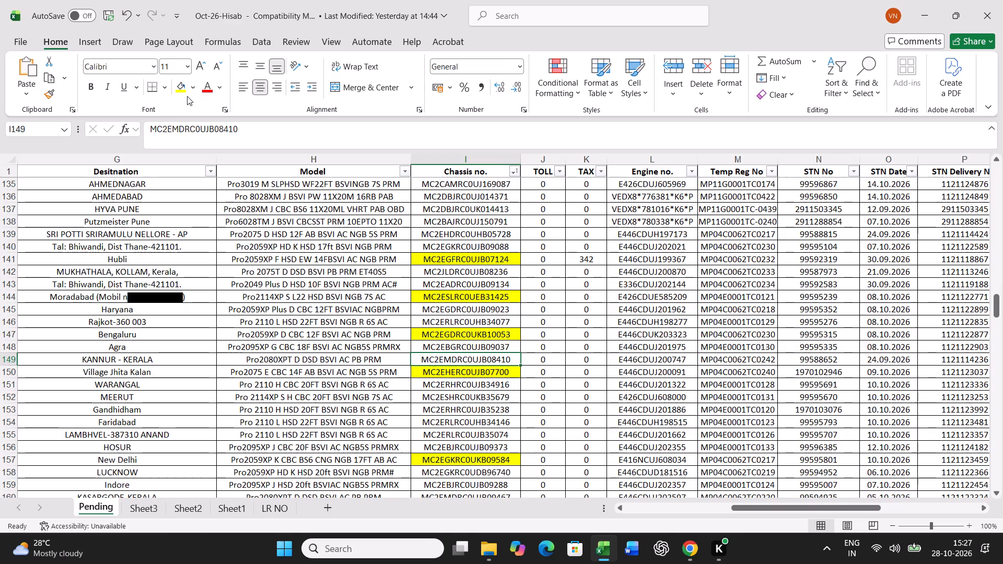
click(183, 93)
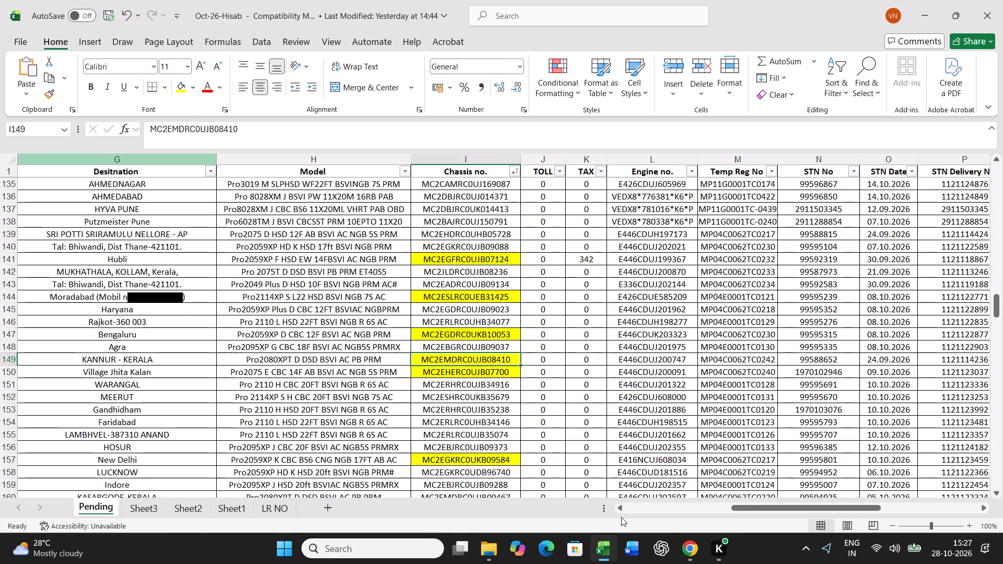
Find the chassis number ending in B10448 and fill its cell yellow.
key(ctrl+f)
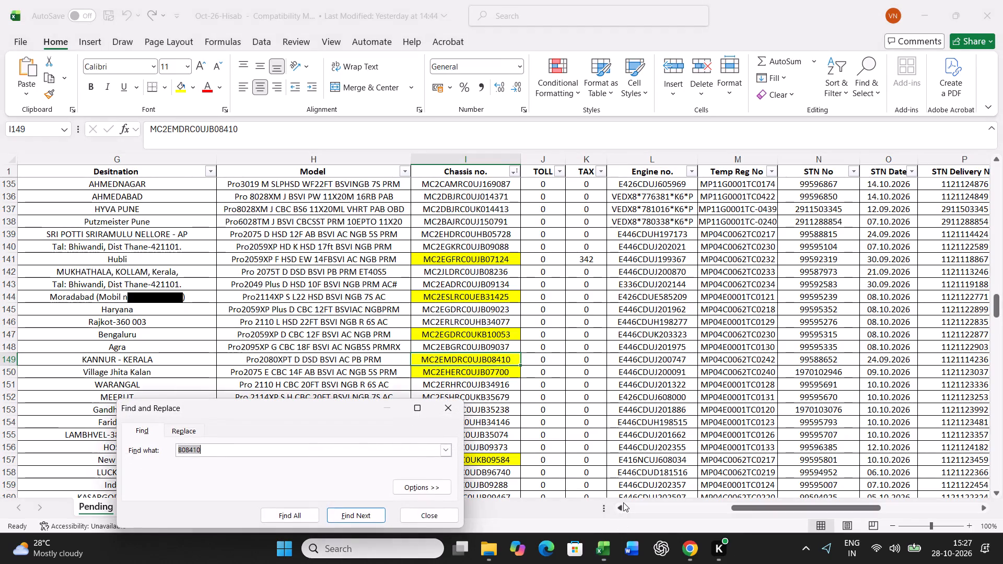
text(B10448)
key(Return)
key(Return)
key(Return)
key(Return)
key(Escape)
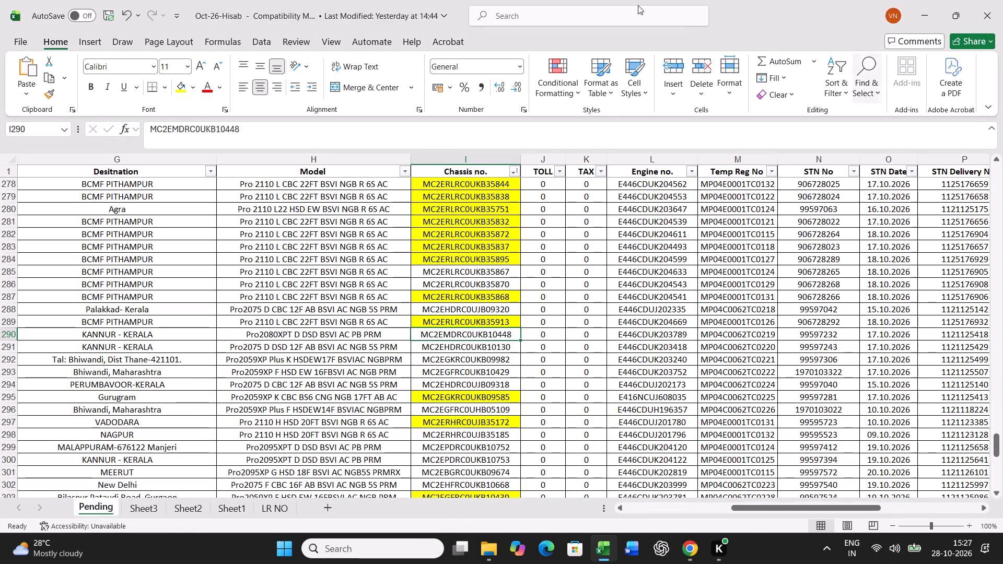
click(185, 85)
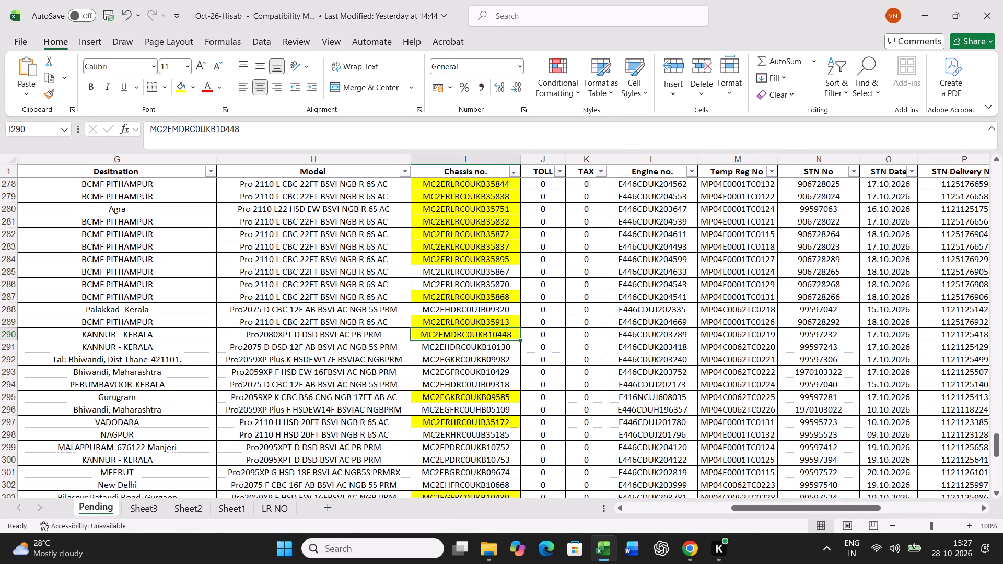
Find the chassis number ending in B09429 and fill its cell yellow.
key(ctrl+f)
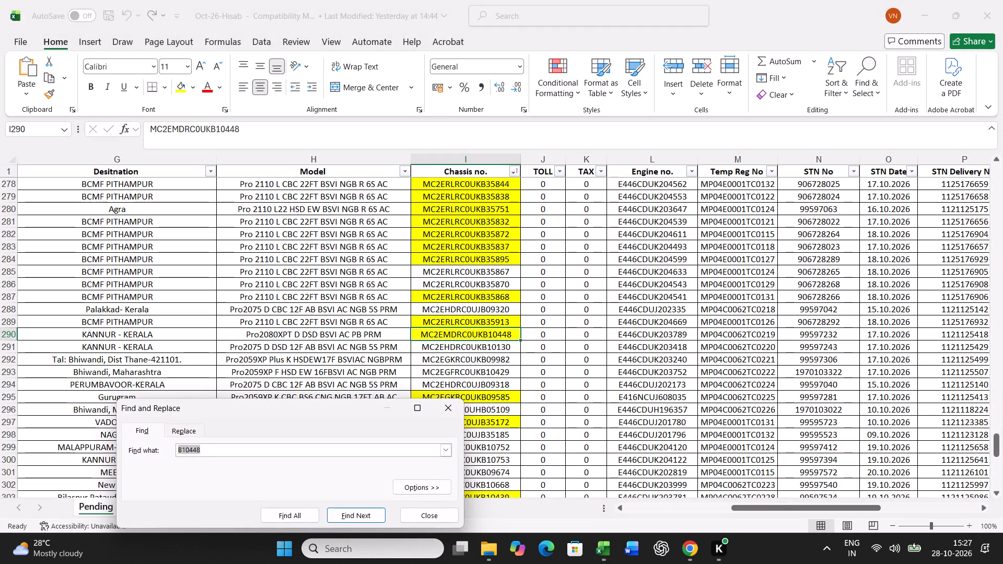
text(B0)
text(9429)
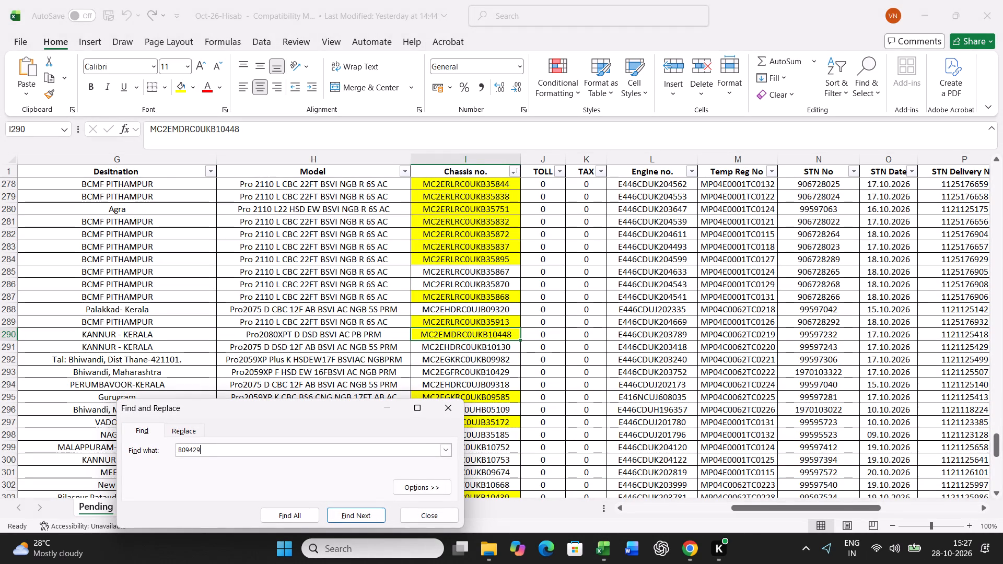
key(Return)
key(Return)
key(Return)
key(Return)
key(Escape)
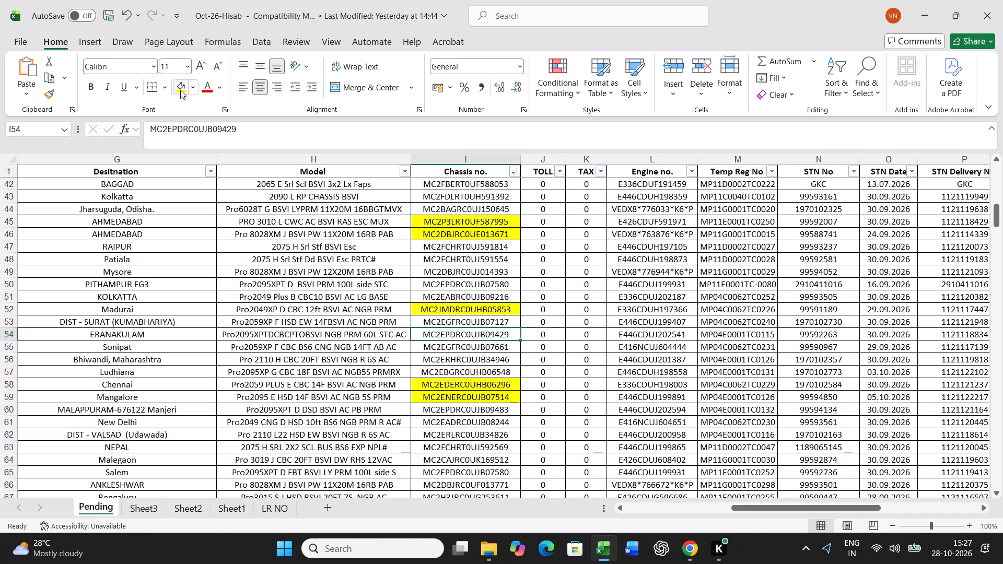
click(180, 90)
key(Right)
key(Right)
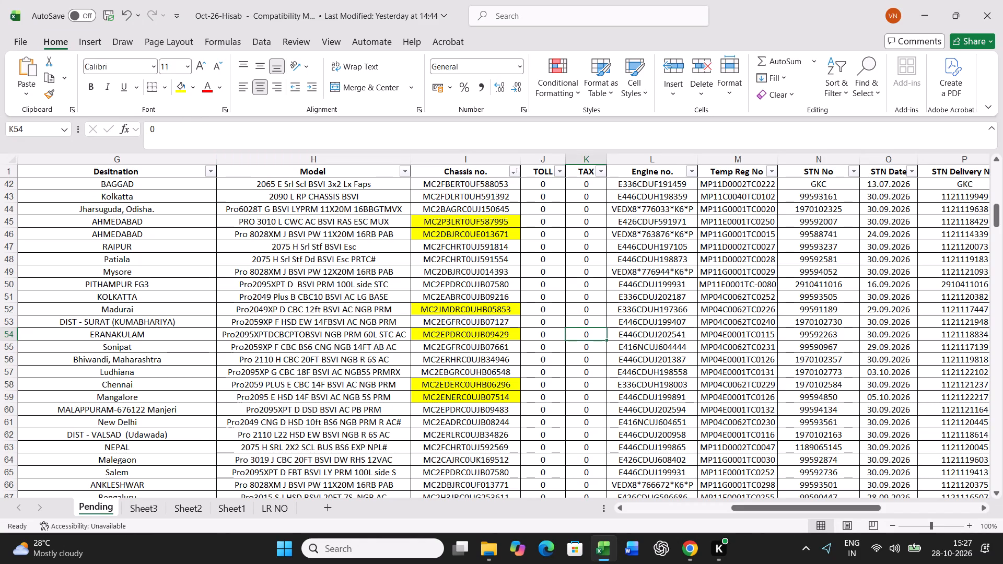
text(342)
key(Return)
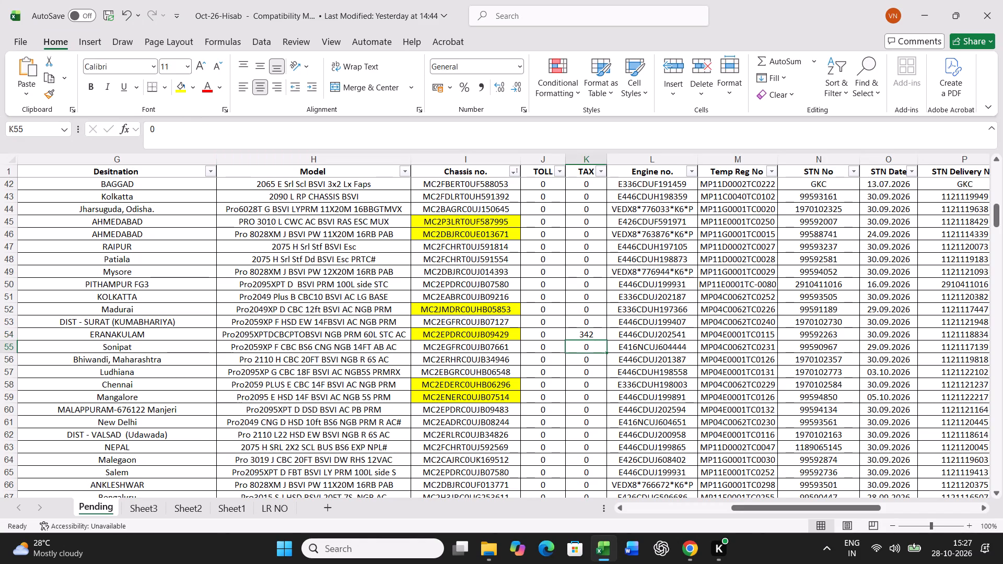
Find the chassis number ending in B09483 and fill its cell yellow.
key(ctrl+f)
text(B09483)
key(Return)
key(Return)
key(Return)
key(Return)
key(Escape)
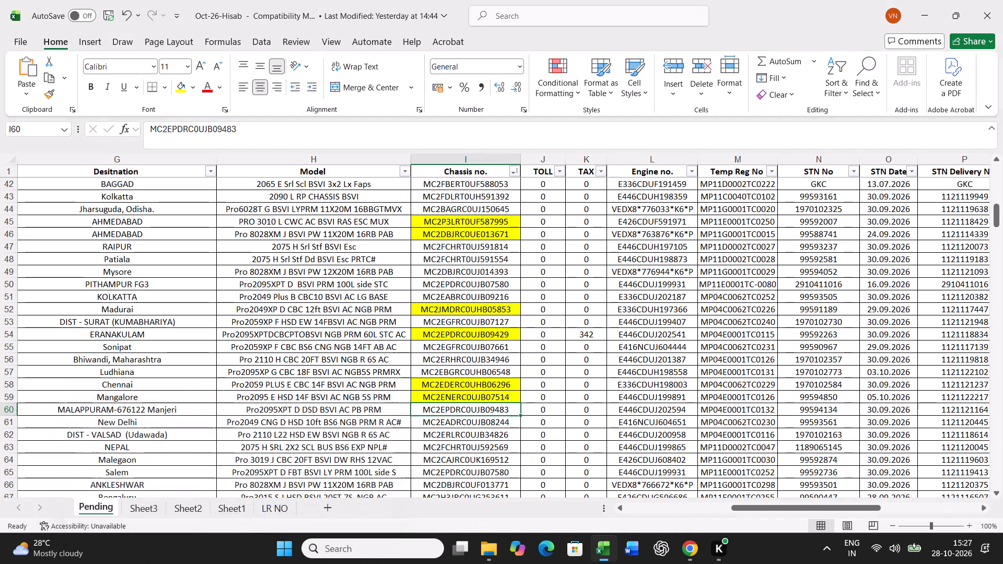
click(182, 89)
key(Right)
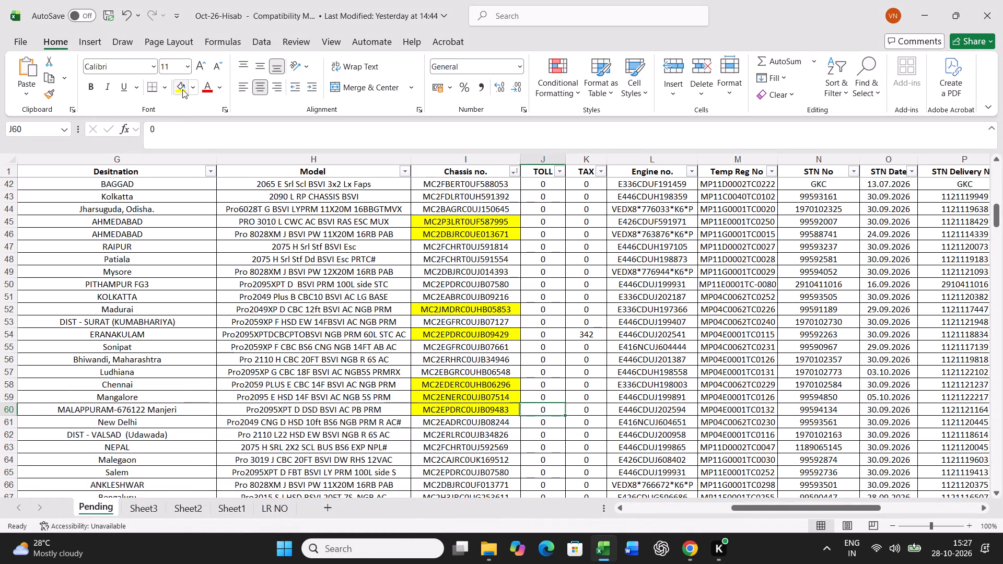
key(Right)
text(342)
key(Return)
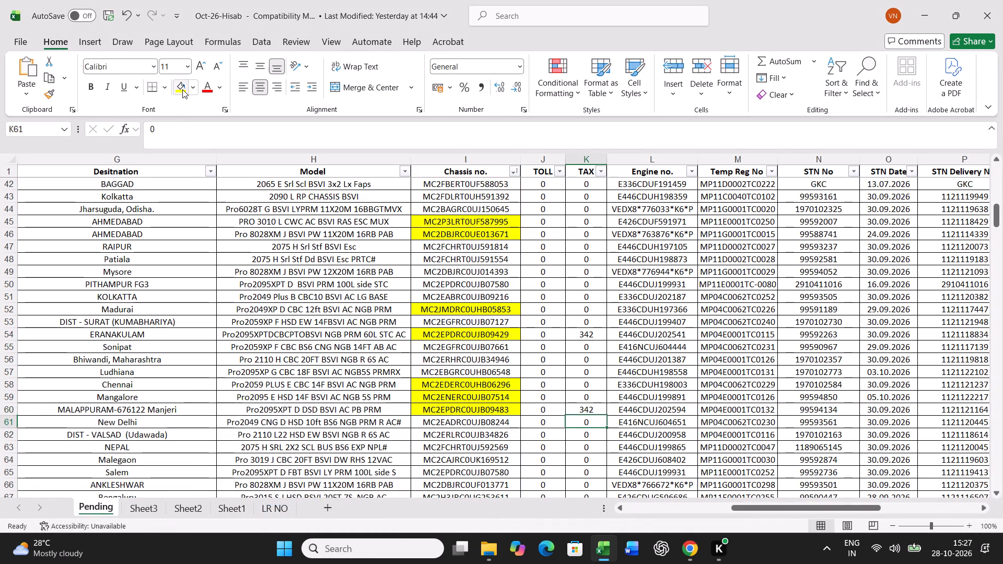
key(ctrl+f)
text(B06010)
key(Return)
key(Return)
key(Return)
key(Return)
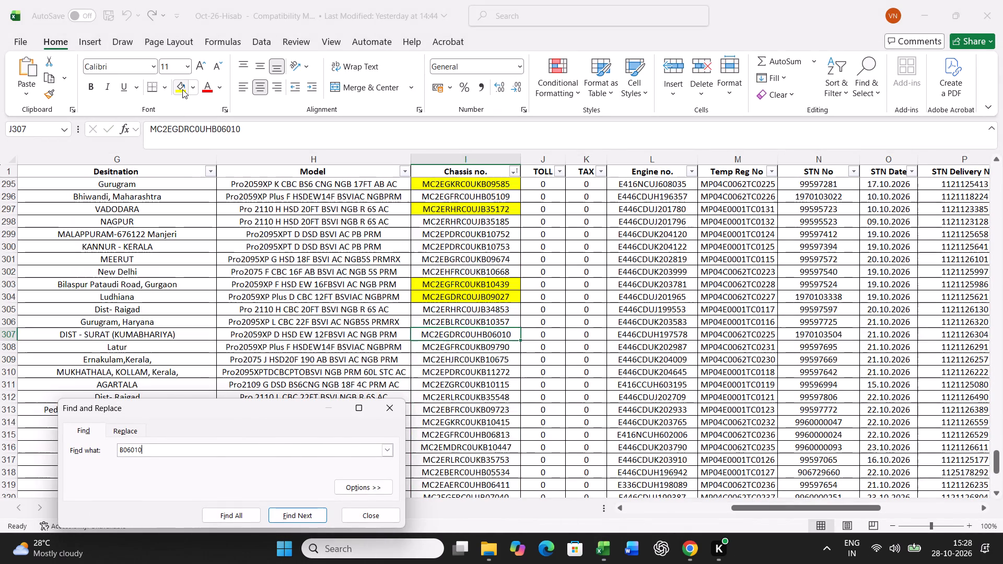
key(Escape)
click(182, 89)
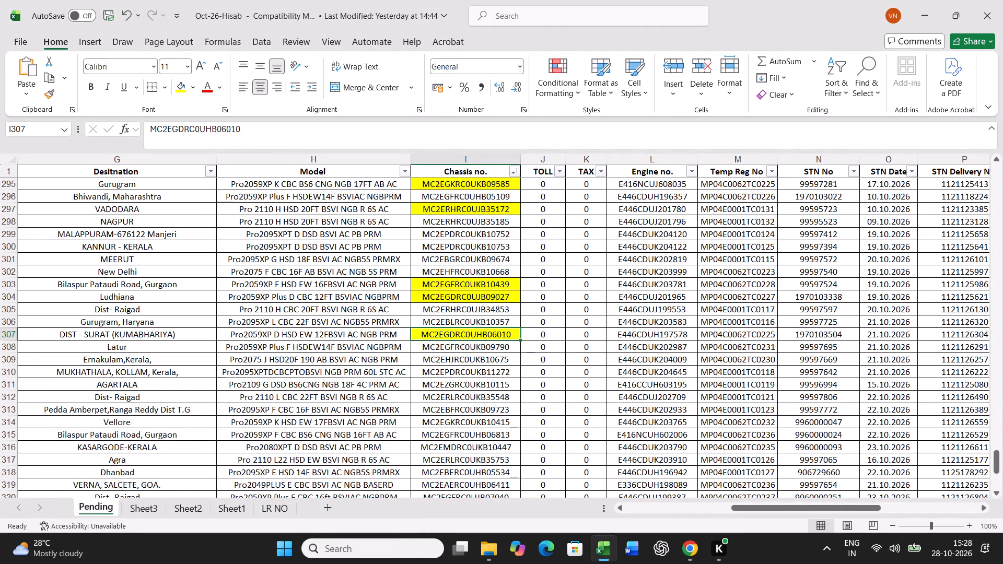
key(ctrl+f)
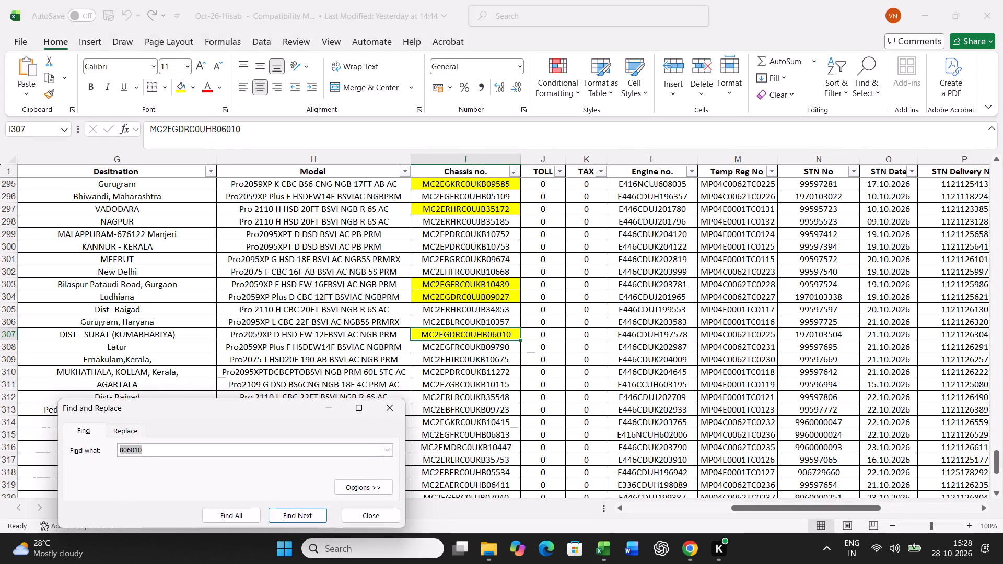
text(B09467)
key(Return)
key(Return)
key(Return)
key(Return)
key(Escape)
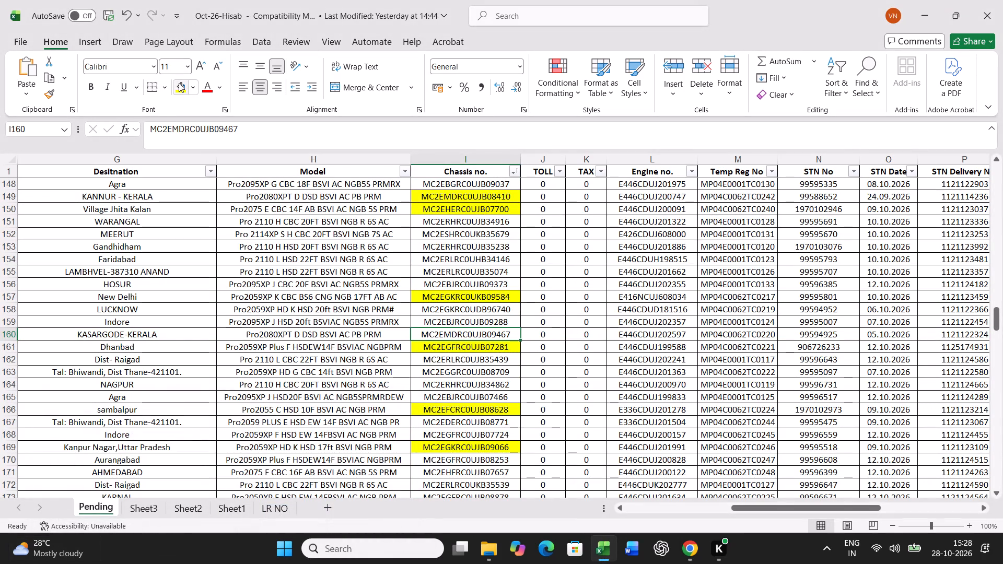
click(179, 83)
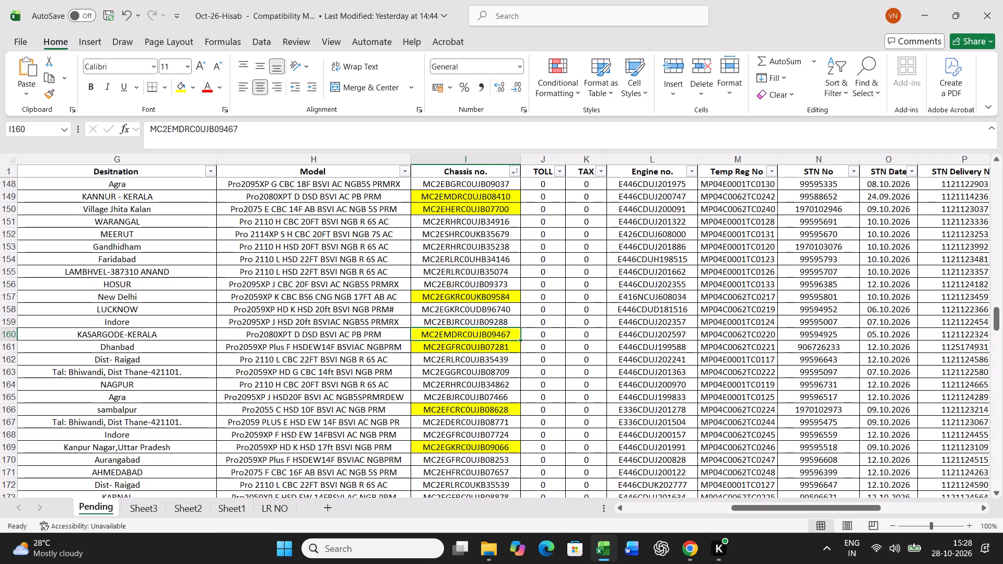
key(ctrl+f)
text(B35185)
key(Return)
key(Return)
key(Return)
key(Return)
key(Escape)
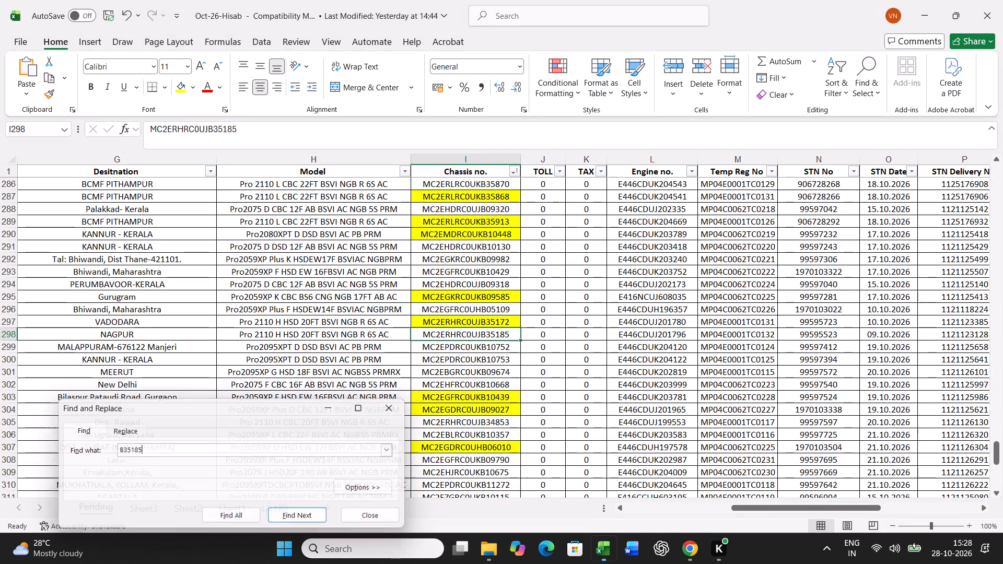
click(181, 90)
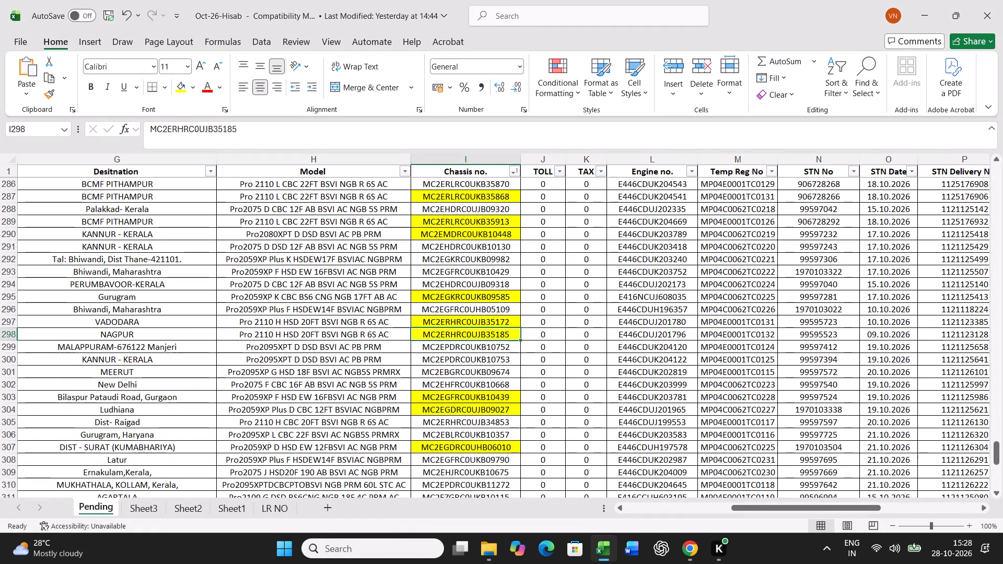
key(ctrl+f)
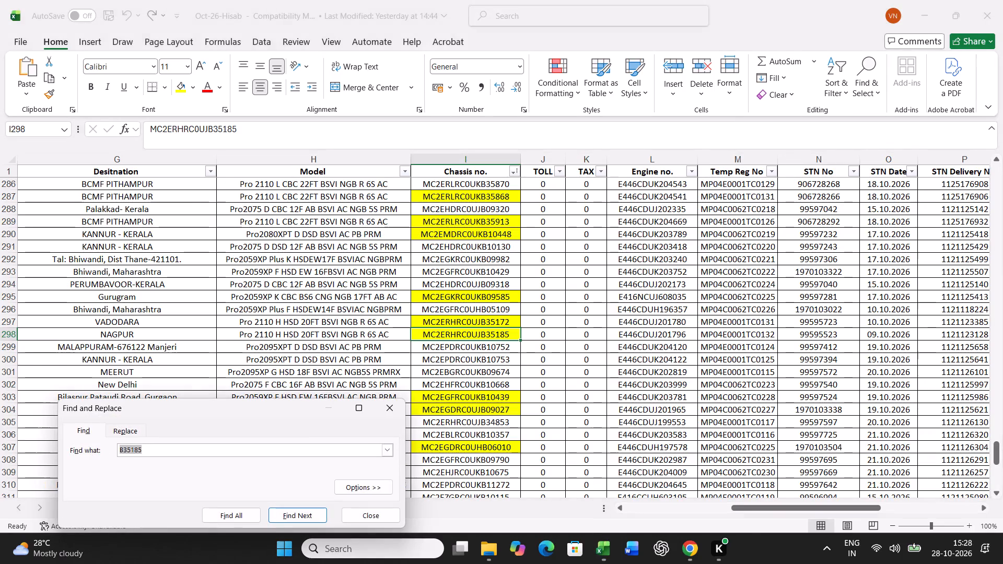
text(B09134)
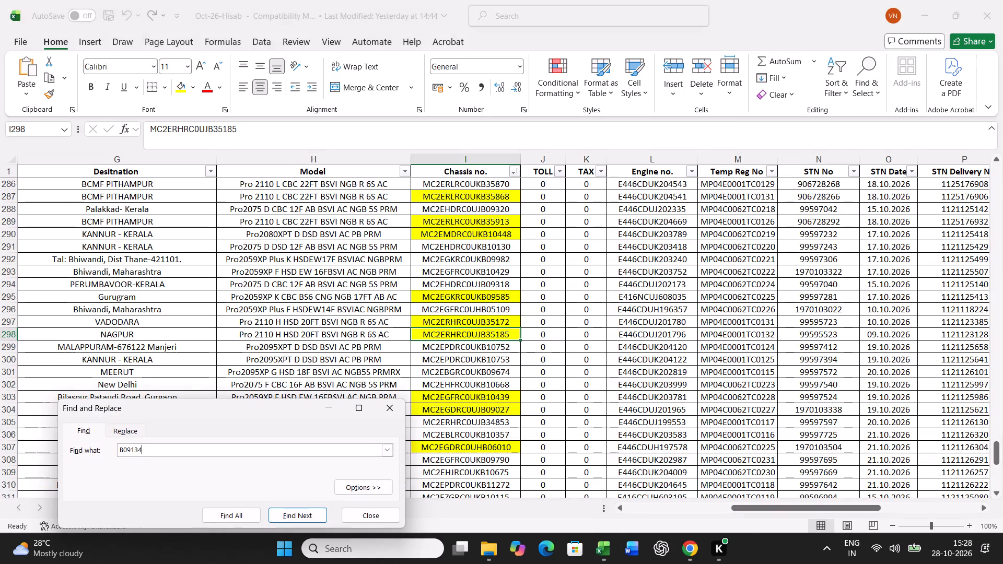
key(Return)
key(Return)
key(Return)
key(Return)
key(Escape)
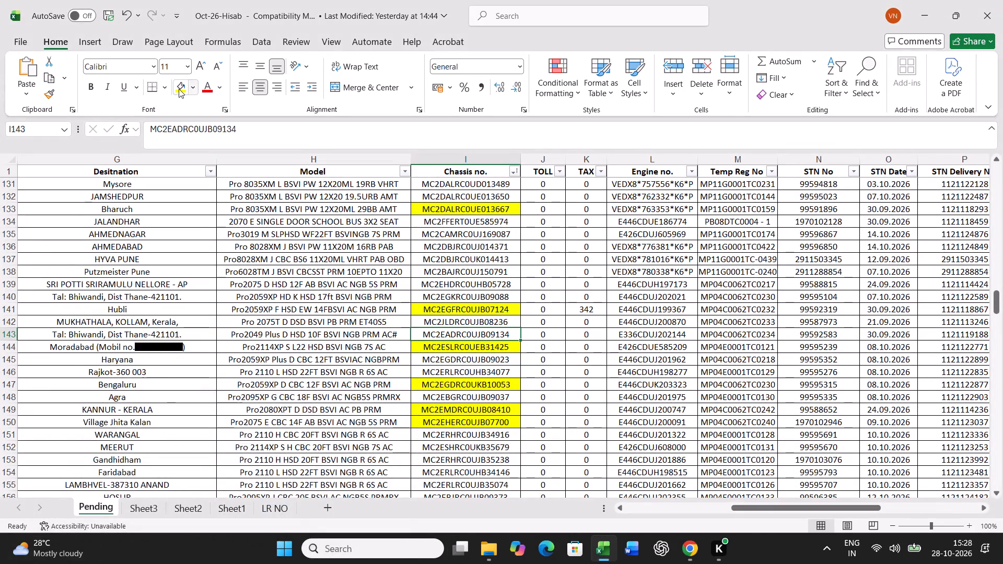
click(179, 89)
key(ctrl+f)
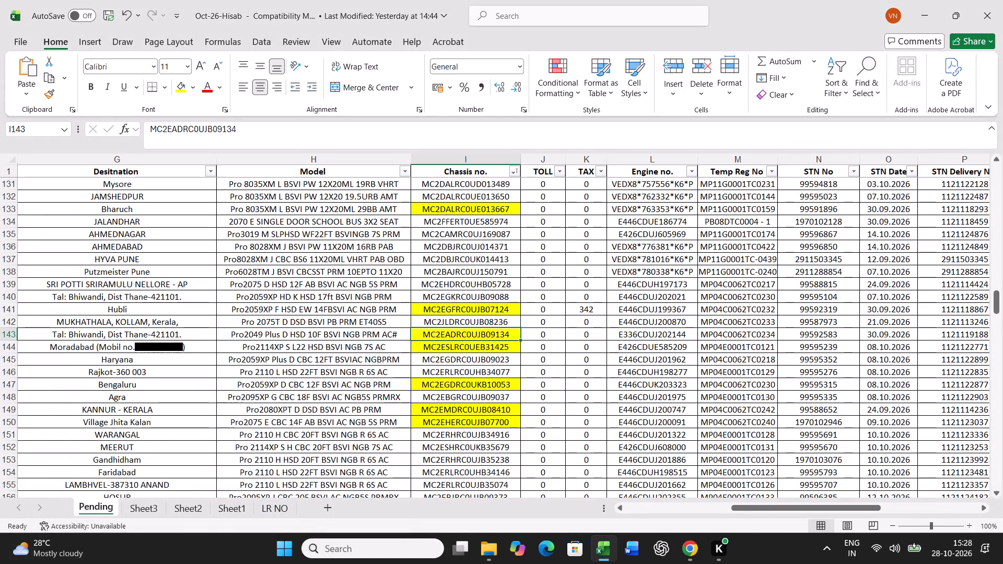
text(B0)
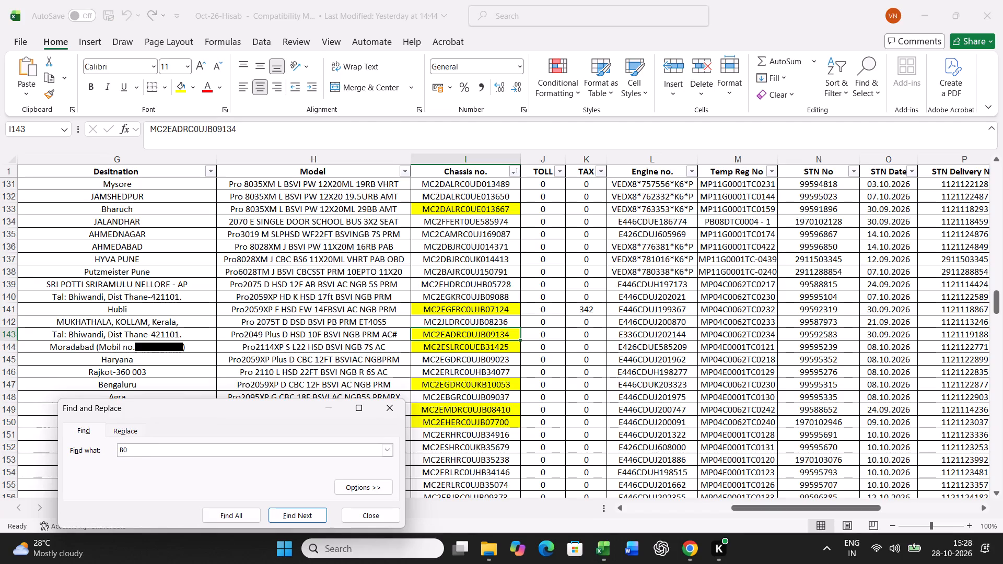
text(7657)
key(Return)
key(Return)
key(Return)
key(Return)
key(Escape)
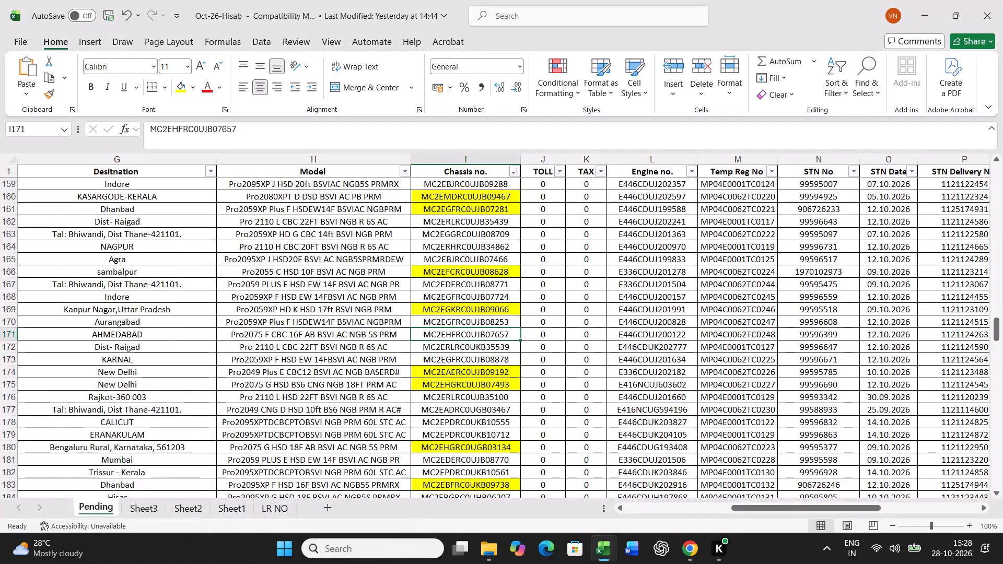
click(176, 91)
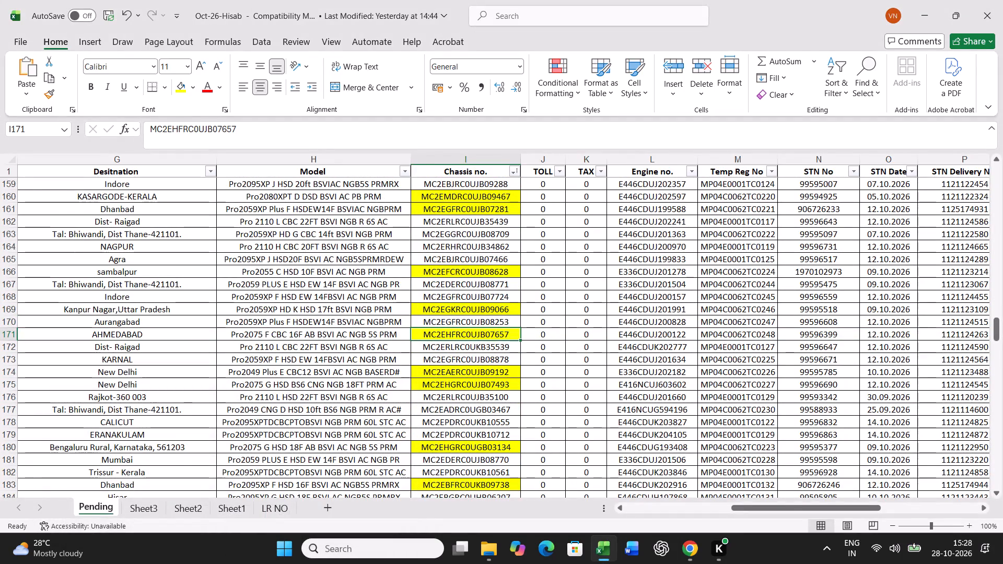
Find the chassis number ending in B09982 and fill its cell yellow.
key(ctrl+f)
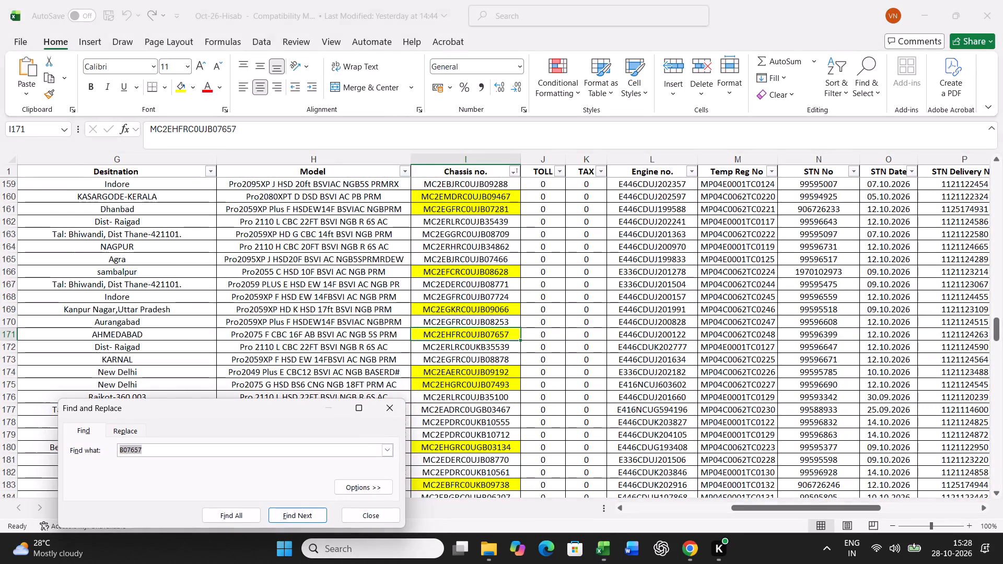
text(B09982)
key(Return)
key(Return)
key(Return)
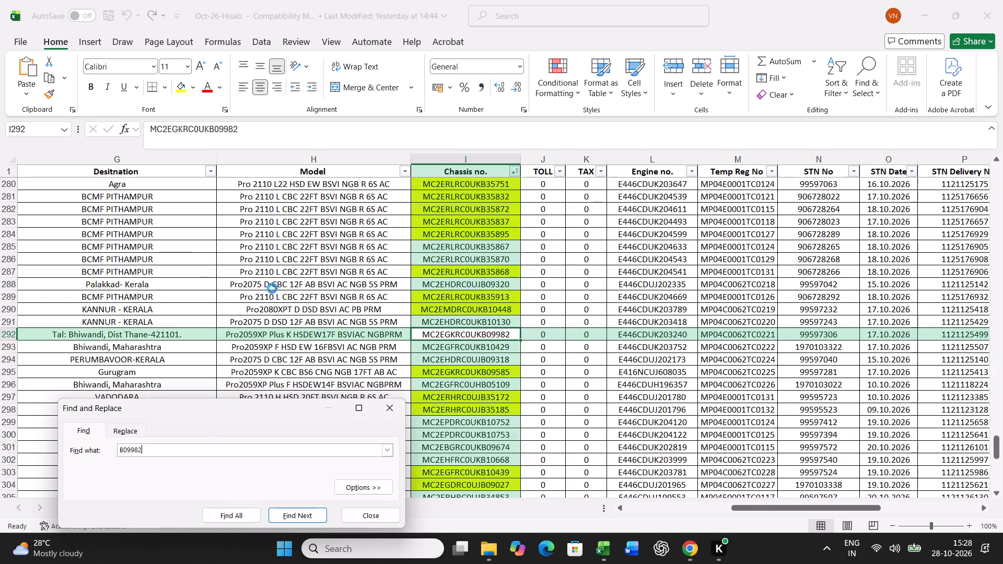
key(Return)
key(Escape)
click(177, 86)
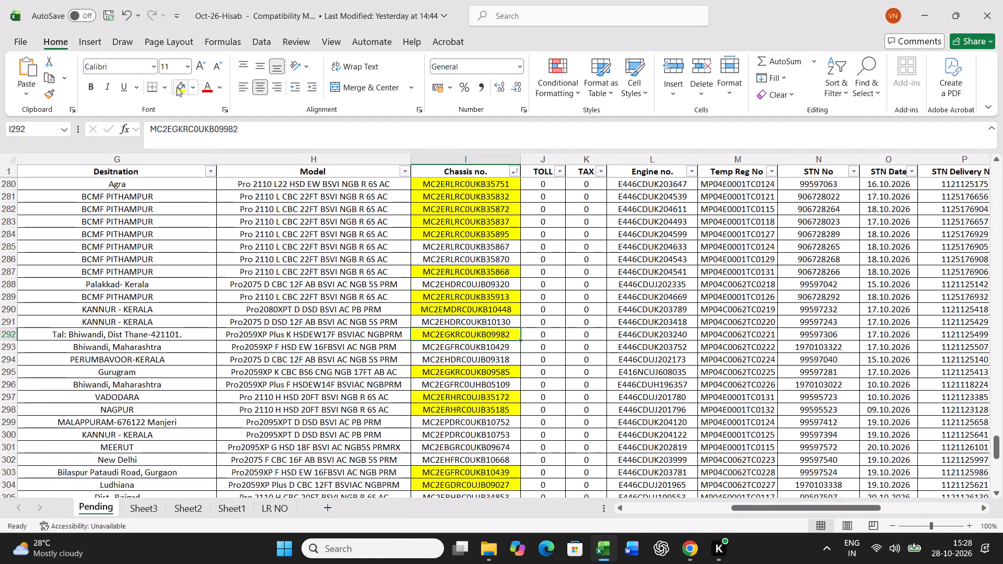
key(ctrl+f)
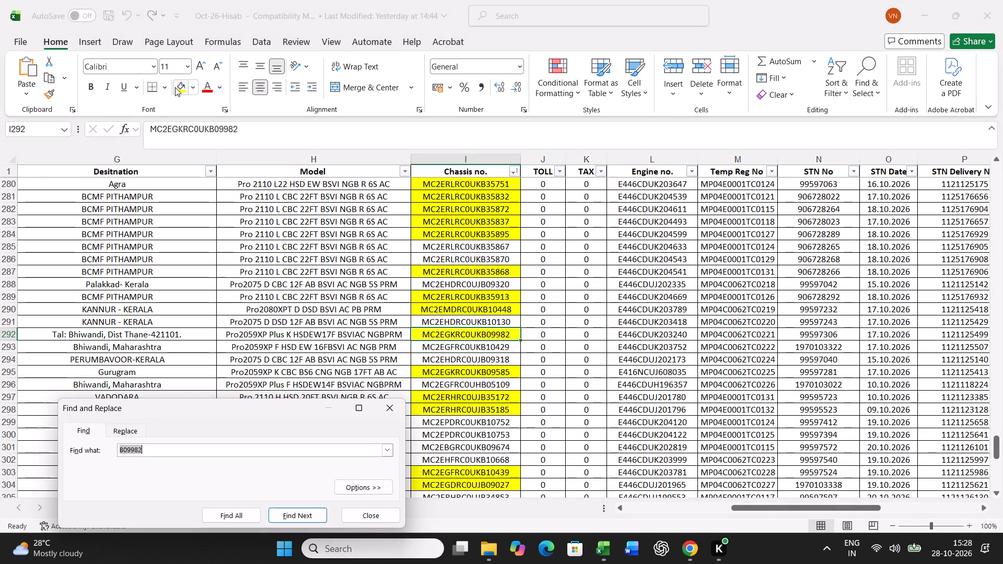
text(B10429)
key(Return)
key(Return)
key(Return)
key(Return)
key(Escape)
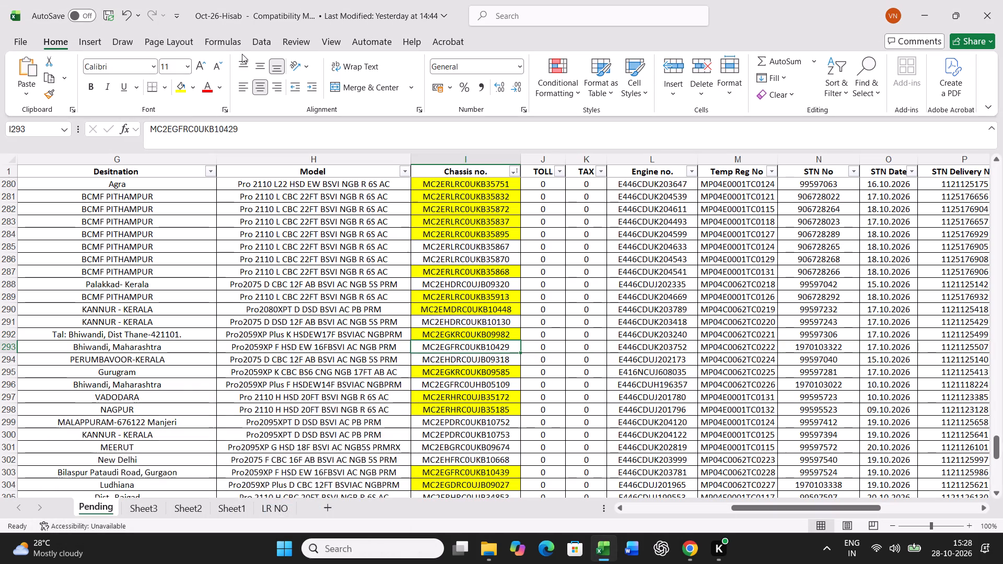
click(175, 84)
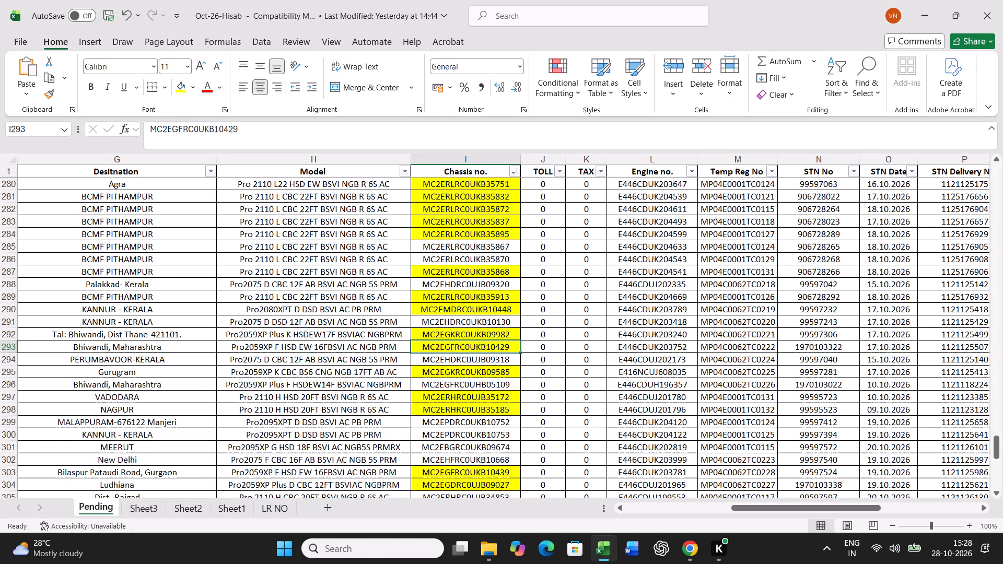
key(ctrl+f)
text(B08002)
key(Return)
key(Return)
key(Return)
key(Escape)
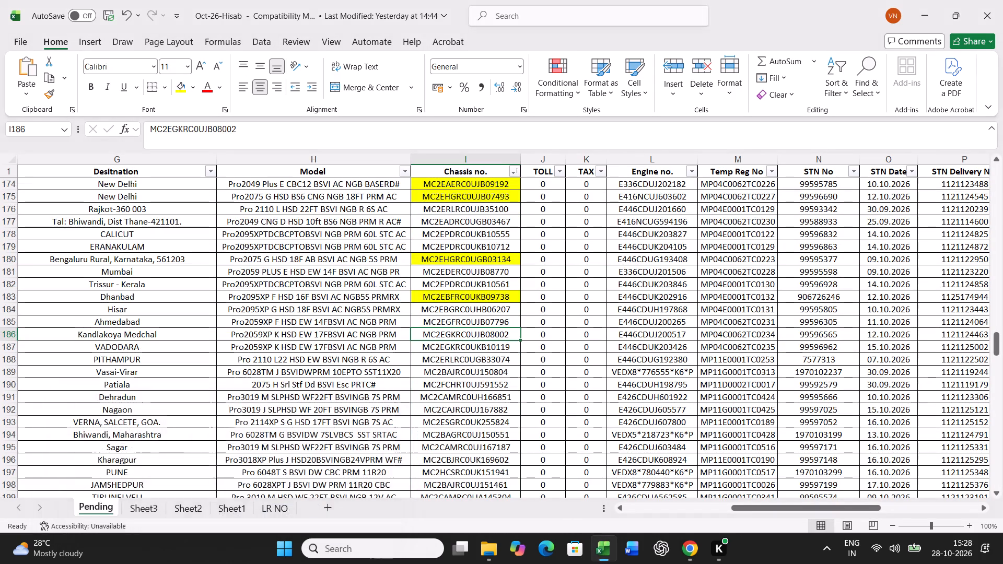
click(173, 89)
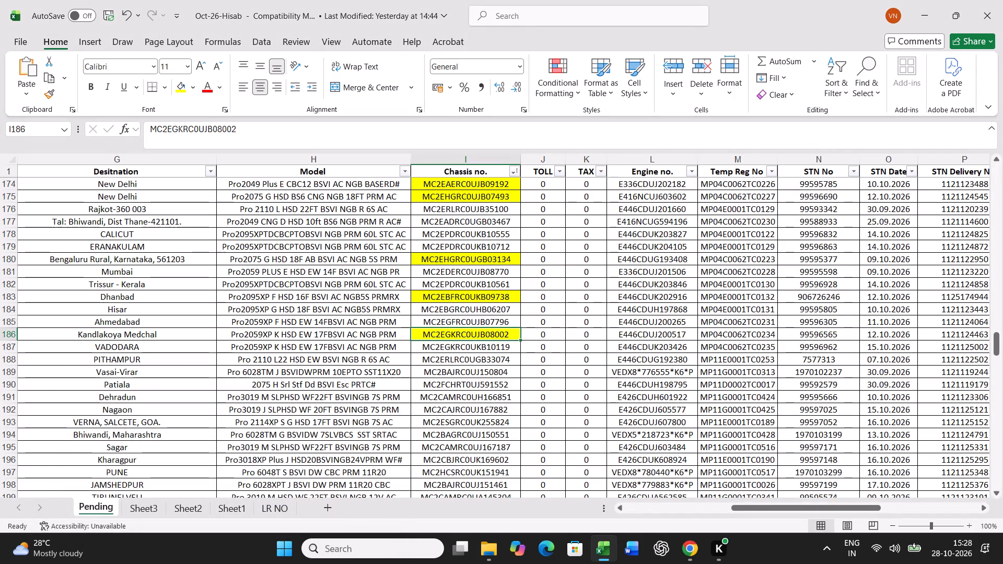
Find the chassis number ending in B08253 and fill its cell yellow.
key(ctrl+f)
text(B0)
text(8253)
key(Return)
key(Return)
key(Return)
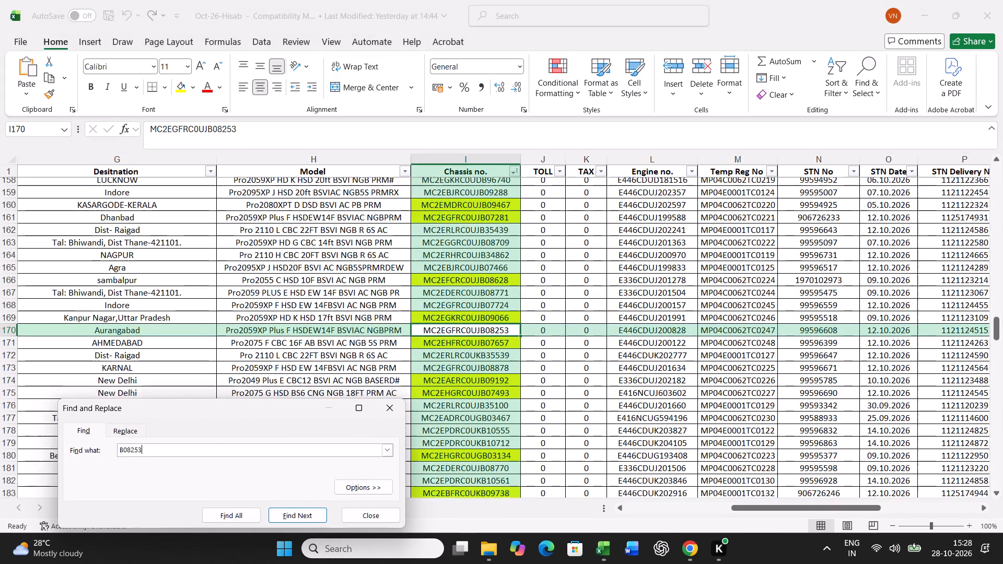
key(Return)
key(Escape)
click(183, 89)
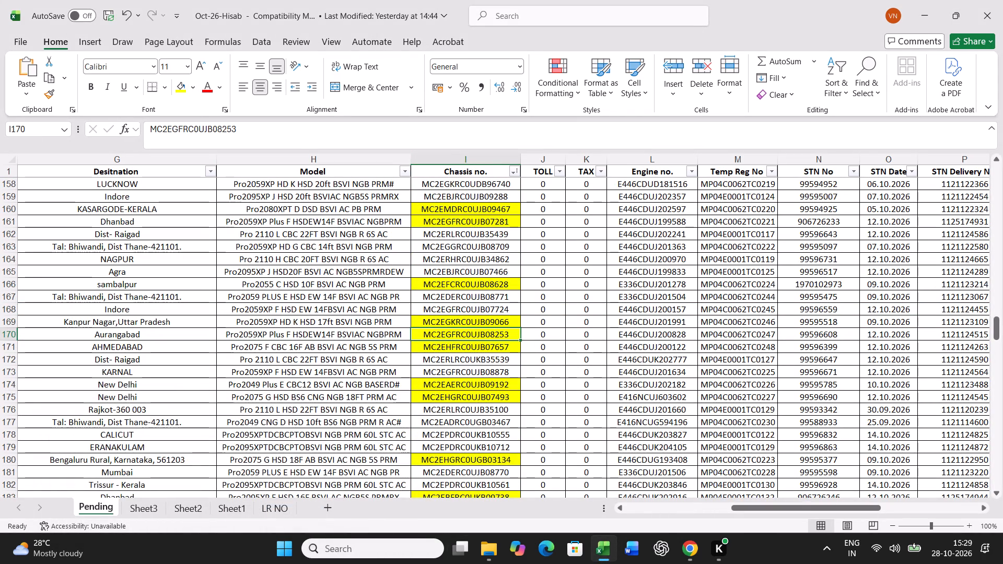
key(ctrl+f)
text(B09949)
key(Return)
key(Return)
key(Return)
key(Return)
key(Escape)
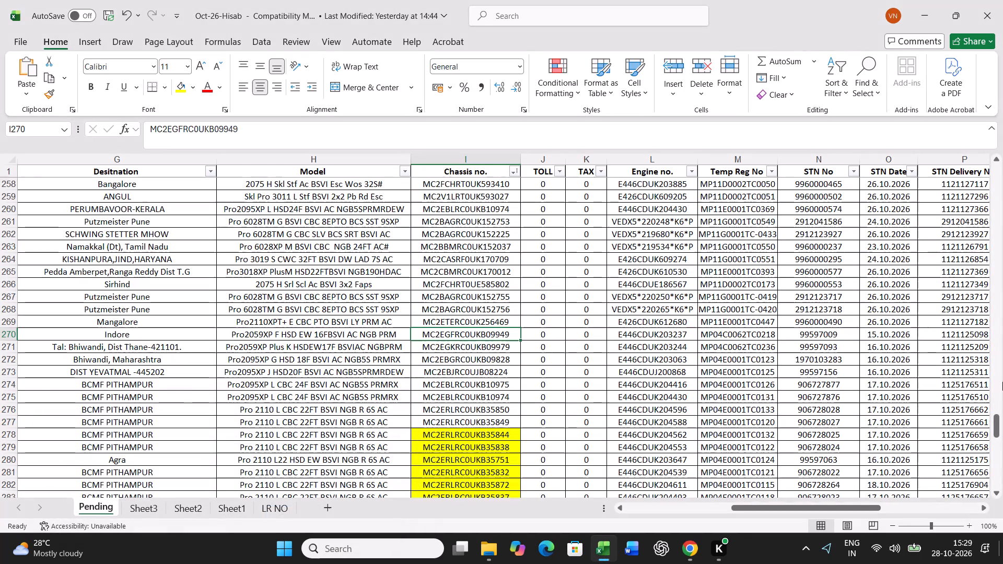
click(183, 87)
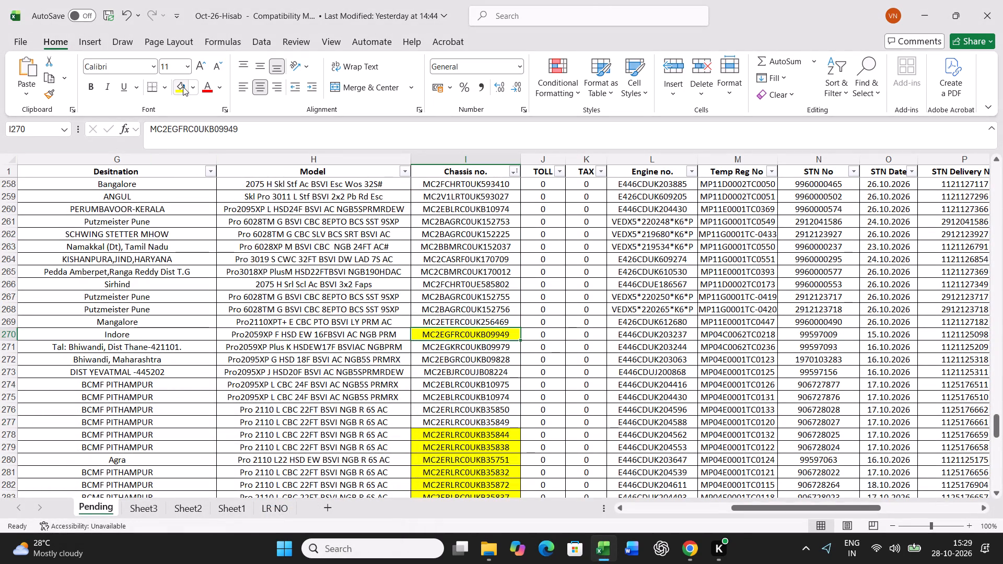
Find the chassis number ending in B35439 and fill its cell yellow.
key(ctrl+f)
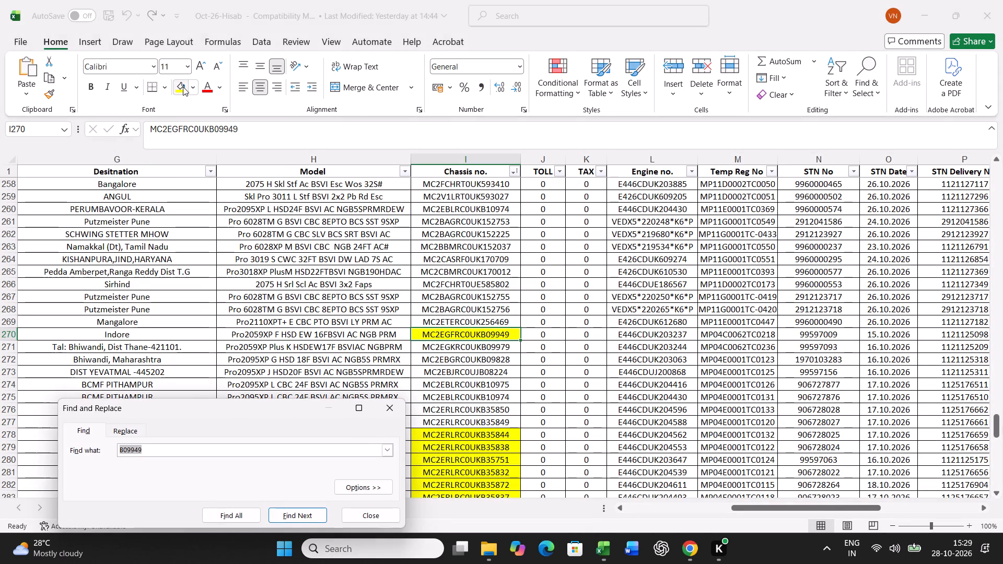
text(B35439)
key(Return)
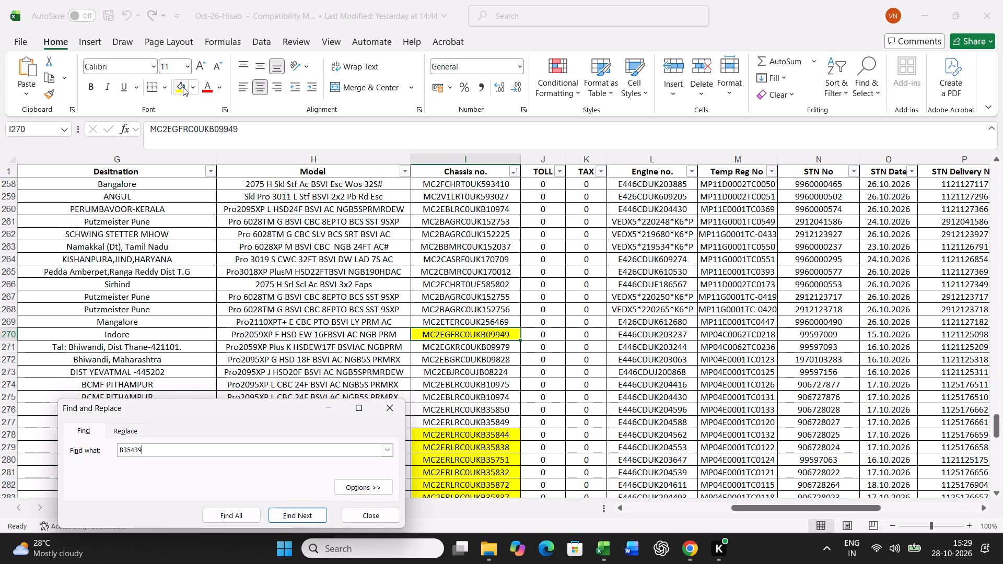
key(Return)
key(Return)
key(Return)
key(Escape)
click(177, 82)
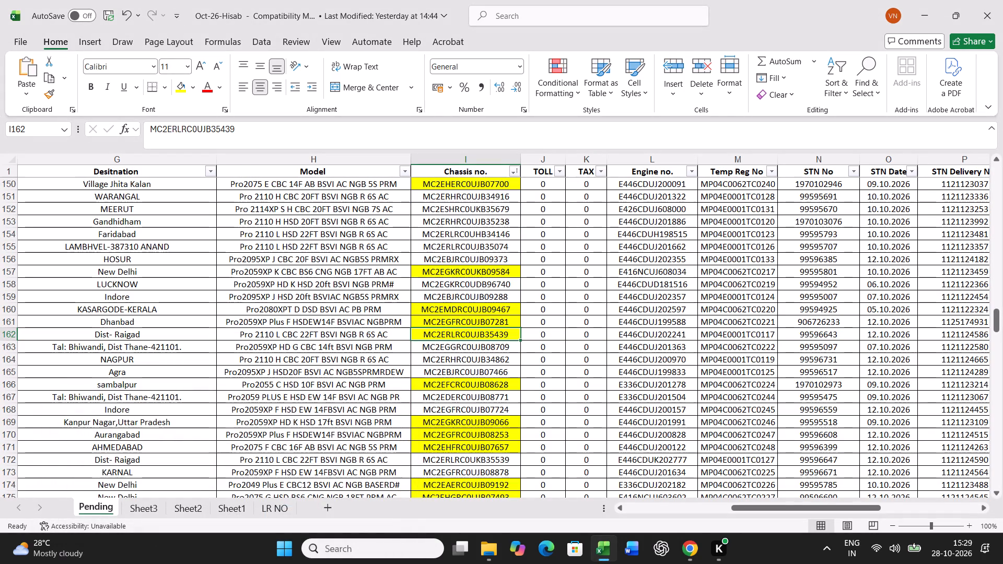
key(ctrl+f)
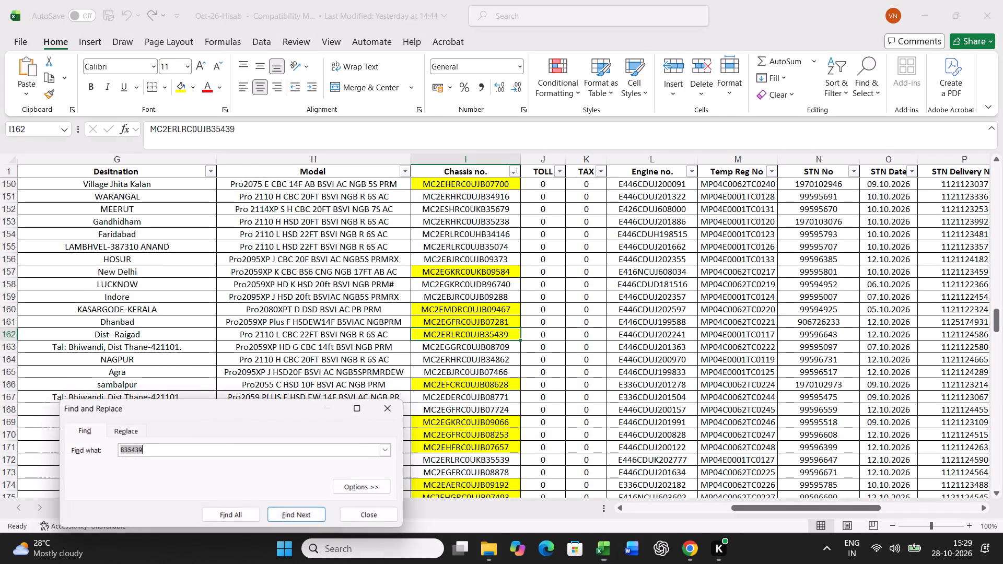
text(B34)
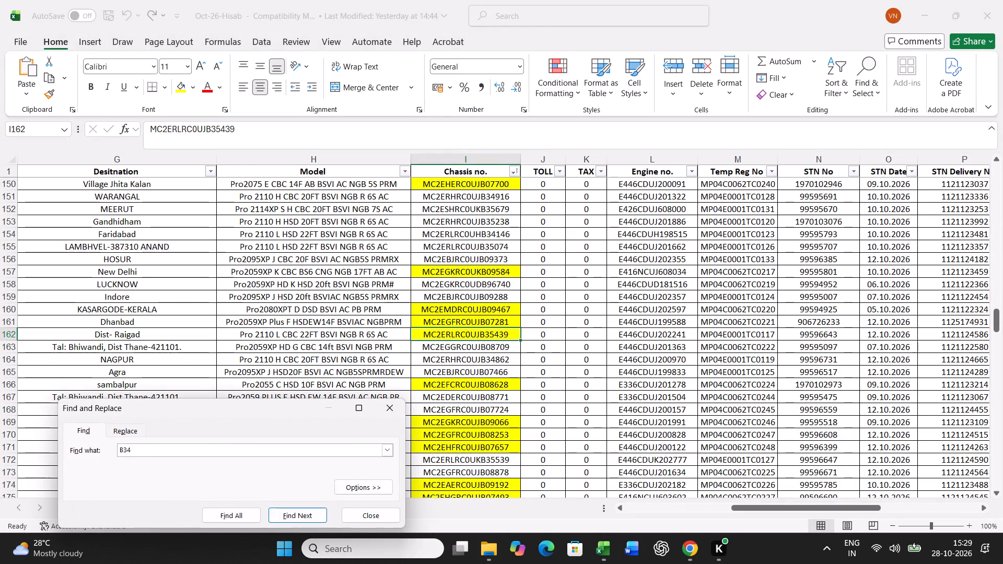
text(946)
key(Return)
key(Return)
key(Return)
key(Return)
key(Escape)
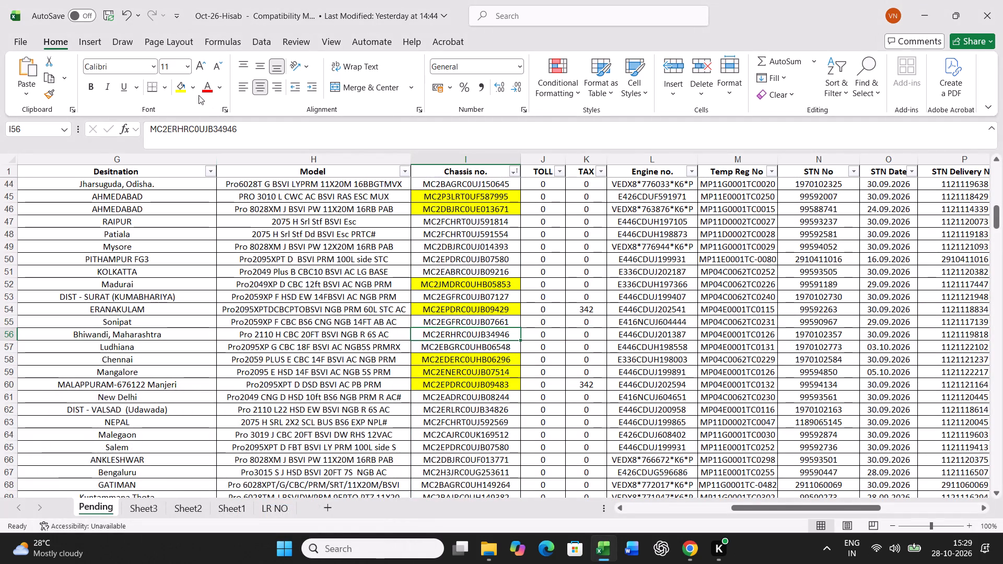
click(184, 88)
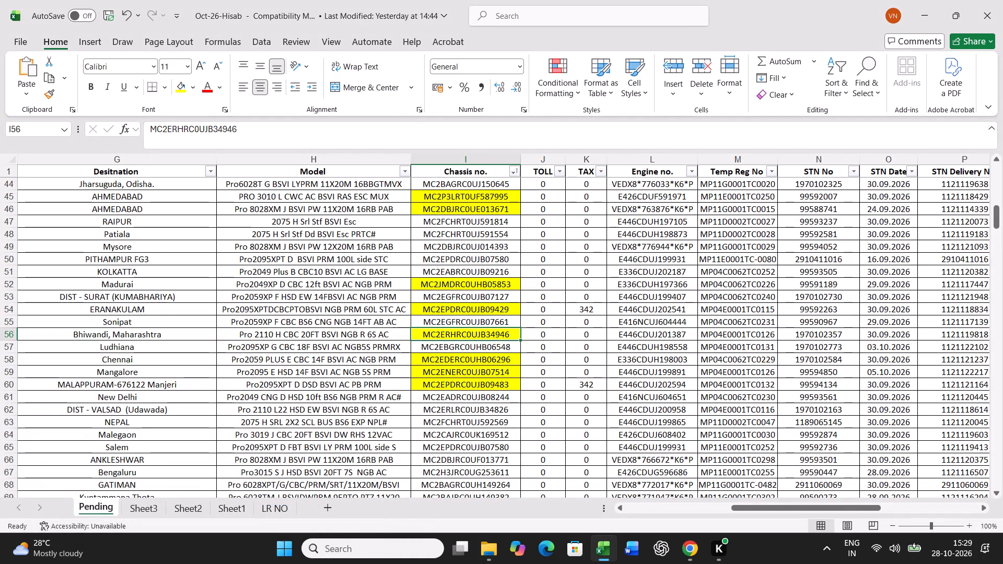
Find the chassis number ending in B07724 and fill its cell yellow.
key(ctrl+f)
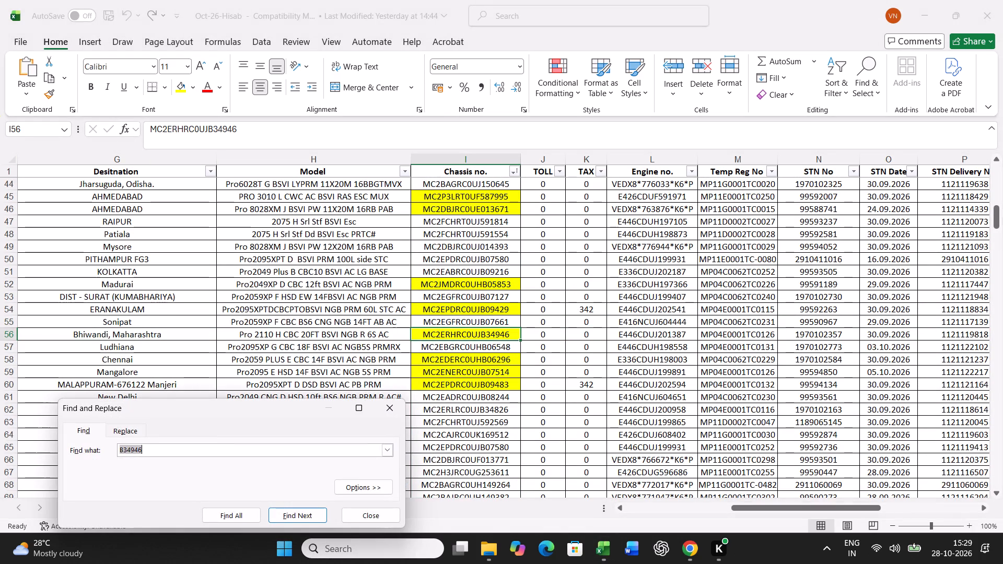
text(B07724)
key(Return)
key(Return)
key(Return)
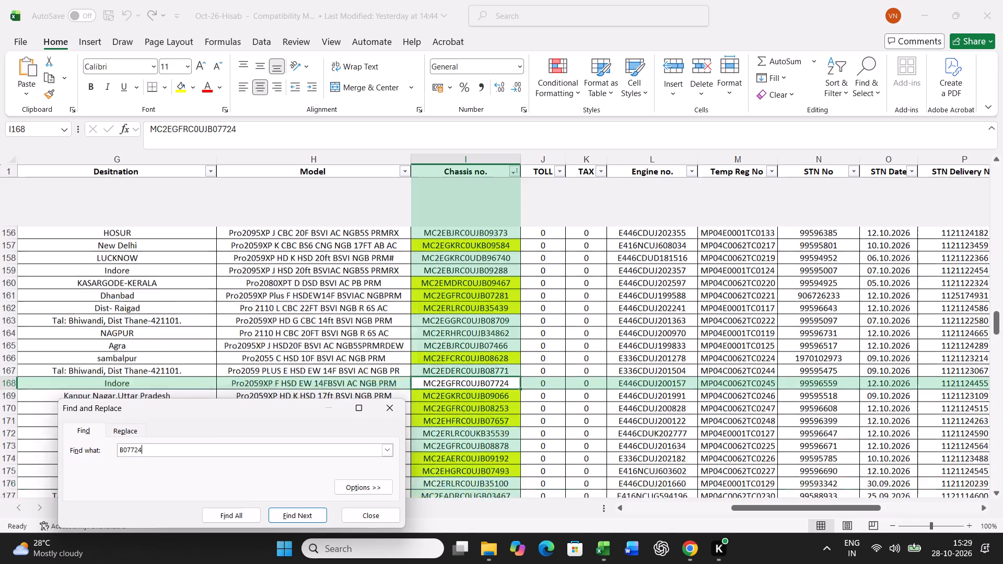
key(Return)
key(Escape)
click(181, 93)
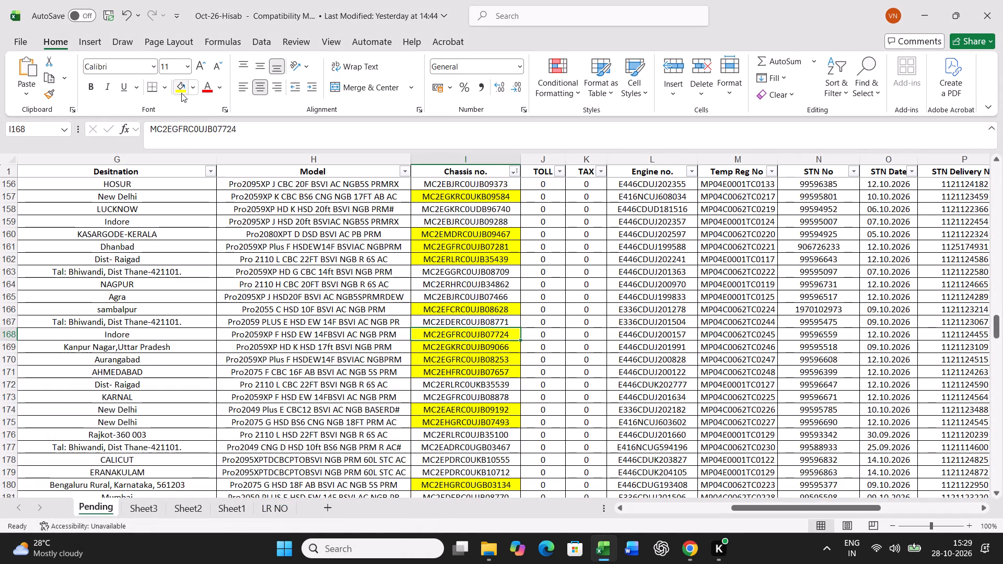
Find the chassis number ending in B10119 and fill its cell yellow.
key(ctrl+f)
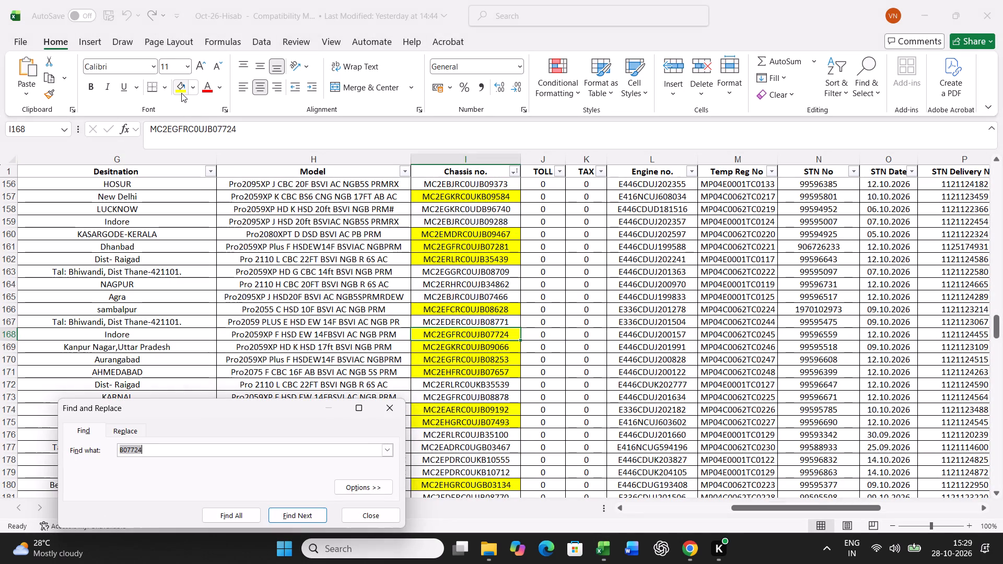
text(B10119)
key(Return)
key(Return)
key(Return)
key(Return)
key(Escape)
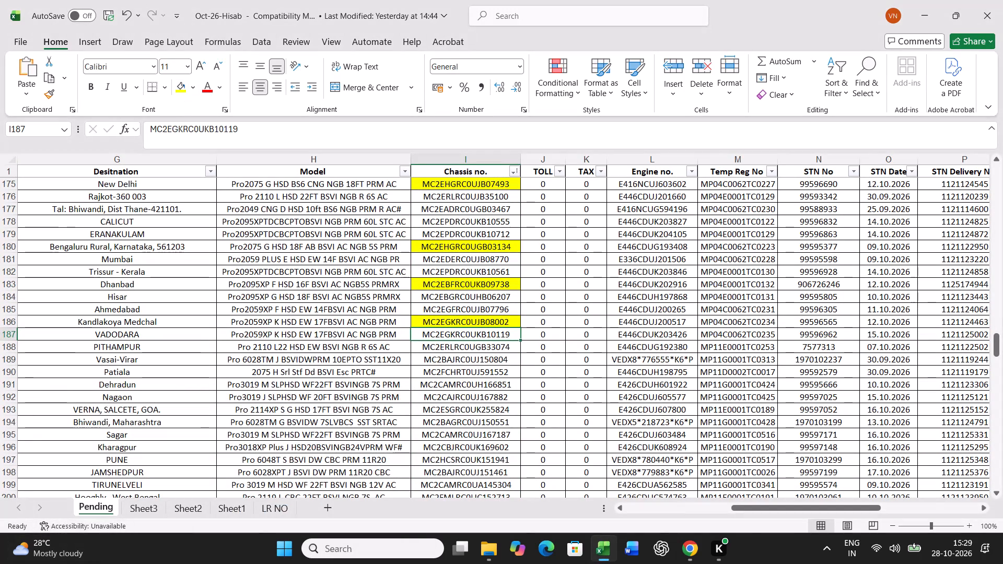
click(183, 93)
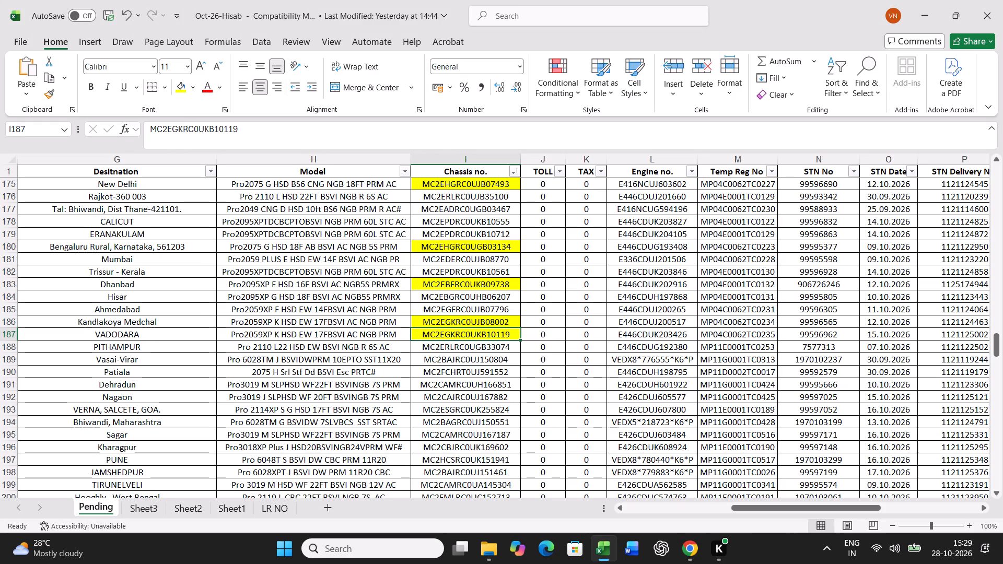
key(ctrl+f)
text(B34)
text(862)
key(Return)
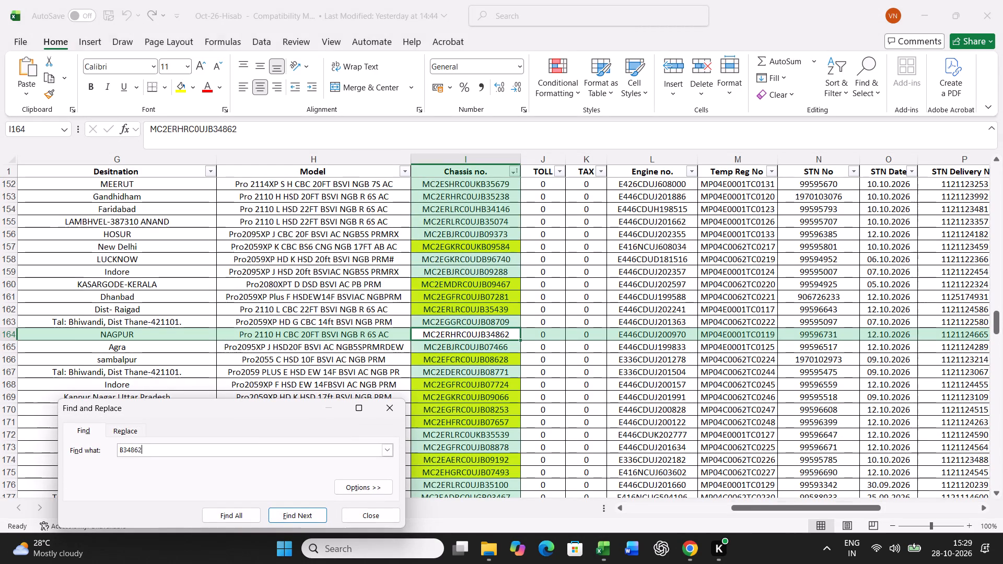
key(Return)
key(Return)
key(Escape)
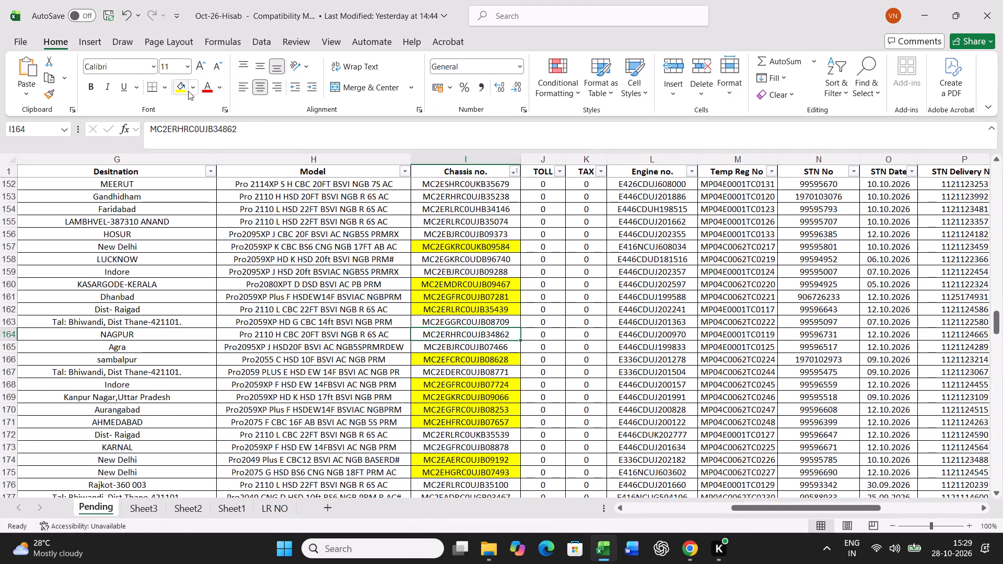
click(187, 90)
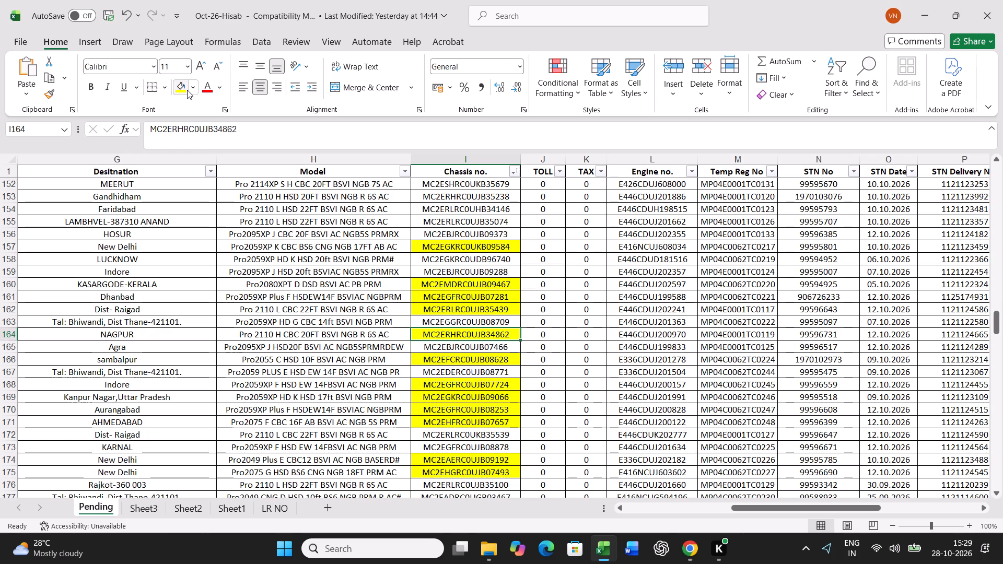
key(ctrl+f)
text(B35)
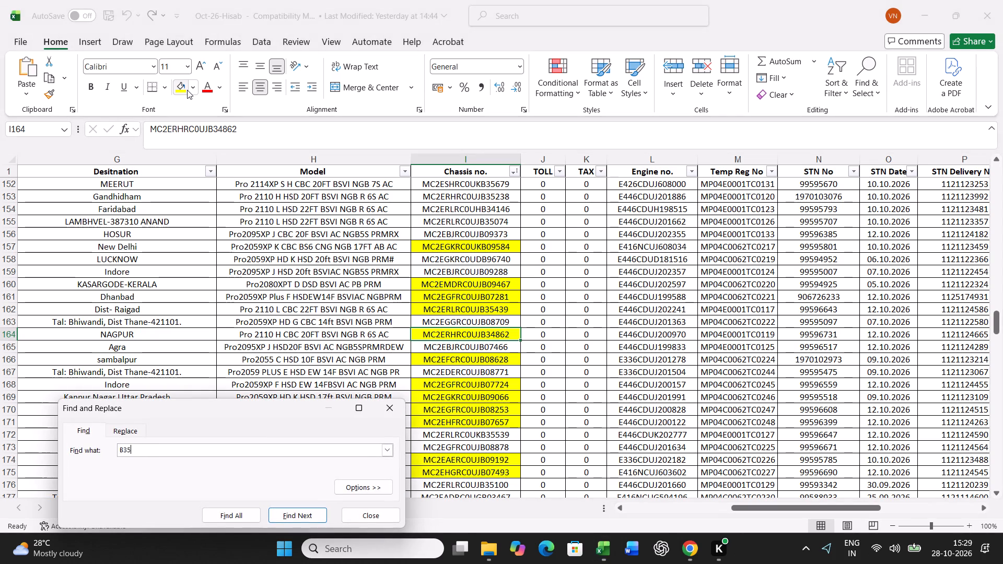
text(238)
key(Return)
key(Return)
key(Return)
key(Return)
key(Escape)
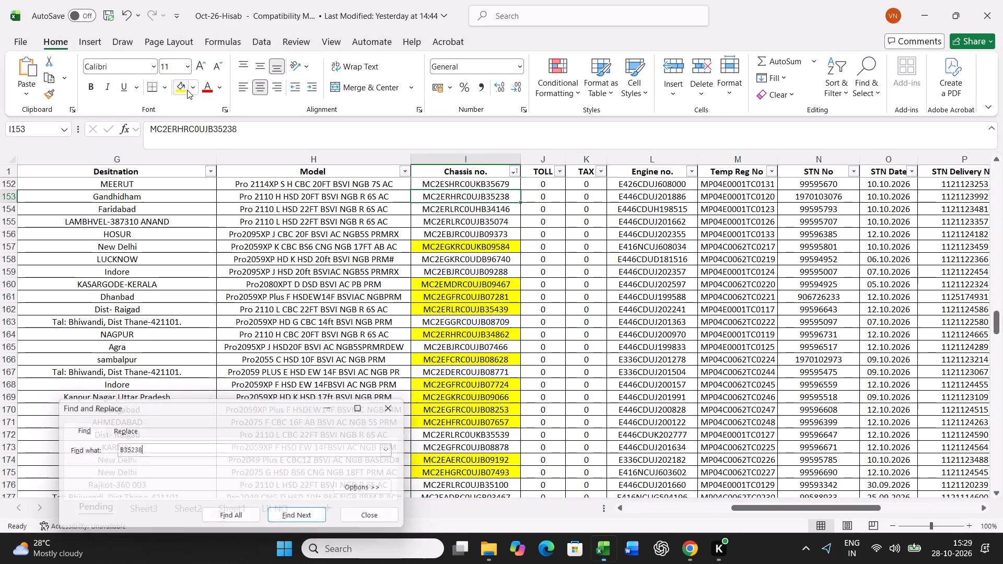
click(174, 83)
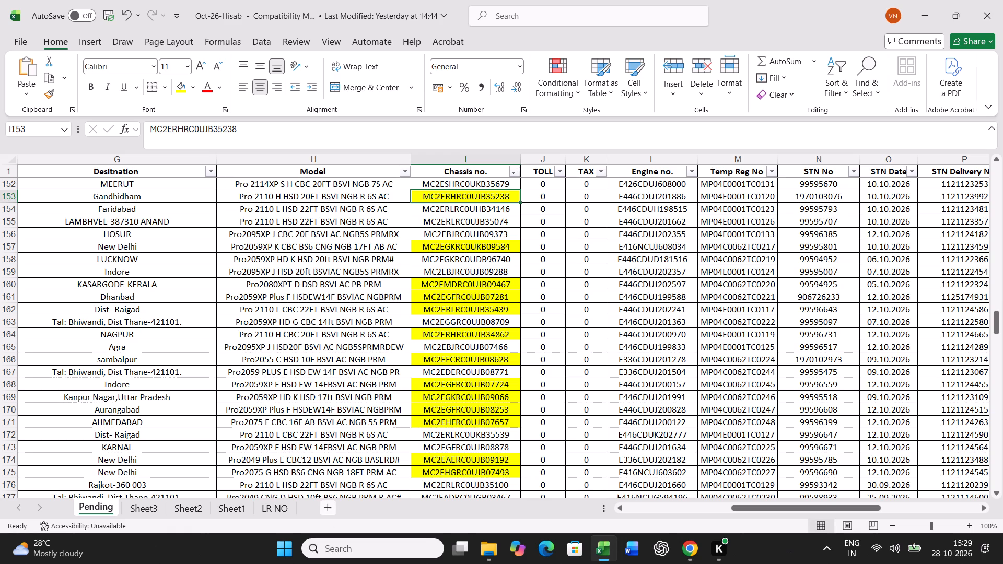
key(ctrl+f)
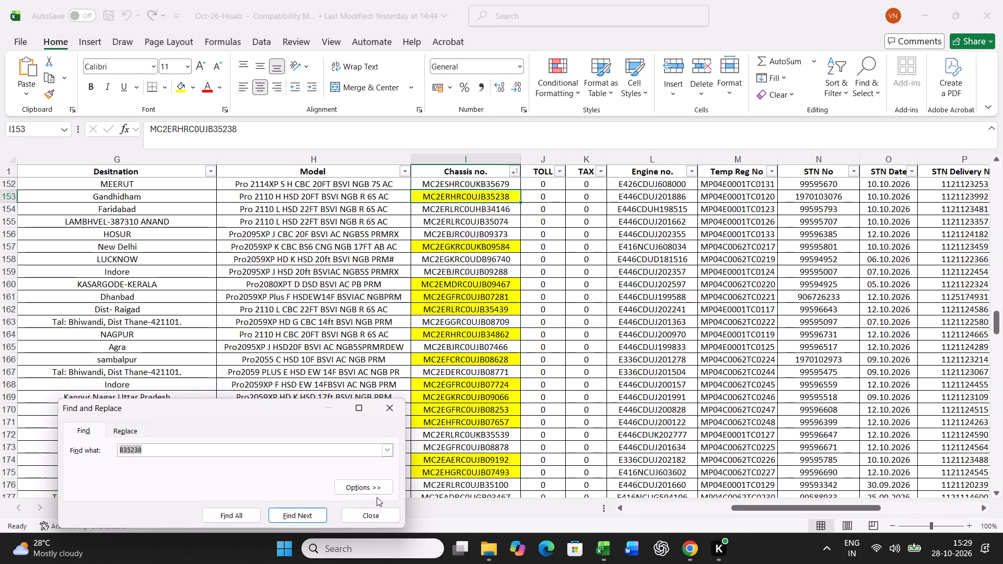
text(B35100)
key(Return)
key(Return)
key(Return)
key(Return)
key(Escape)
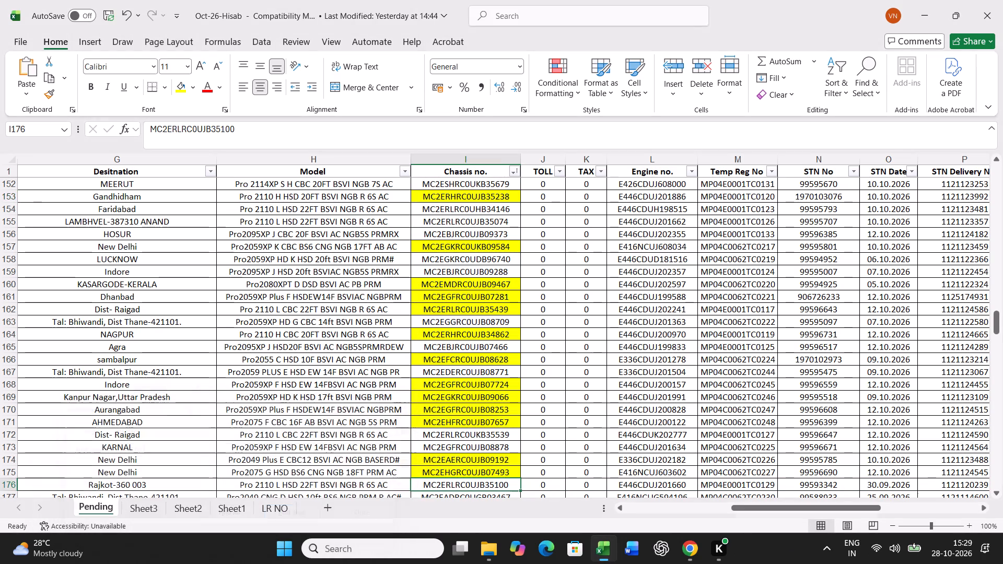
click(185, 88)
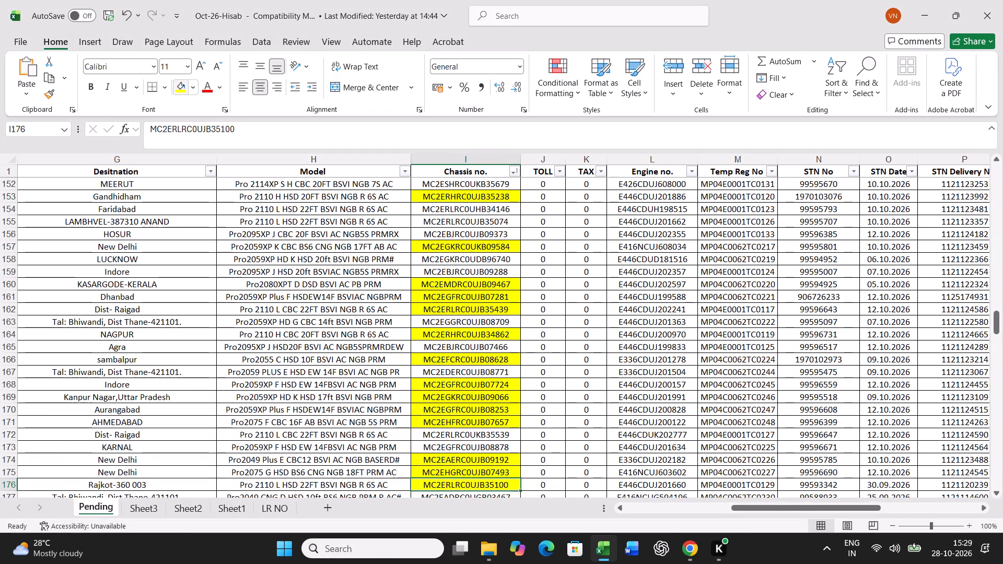
Find the chassis number ending in B35074 and fill its cell yellow.
key(ctrl+f)
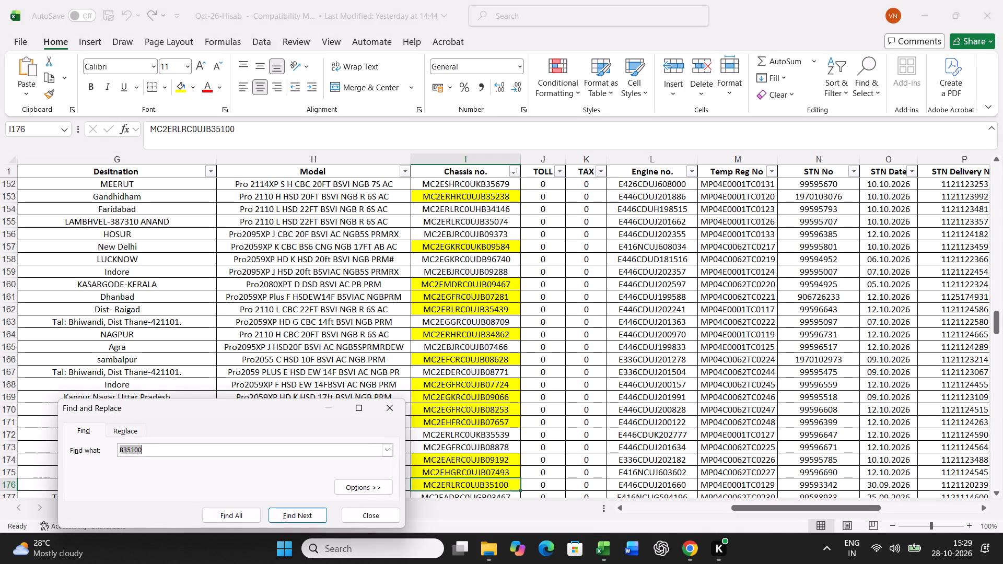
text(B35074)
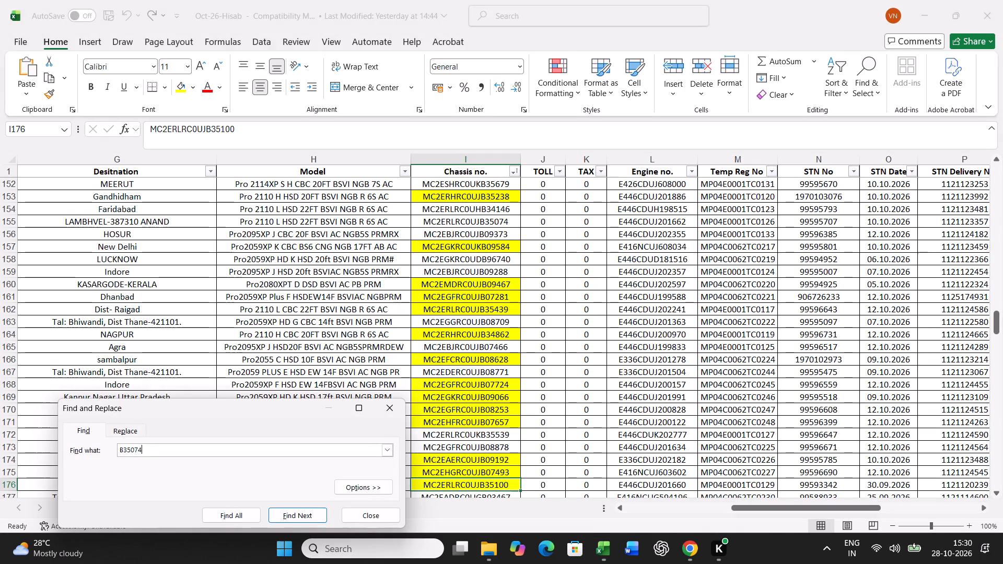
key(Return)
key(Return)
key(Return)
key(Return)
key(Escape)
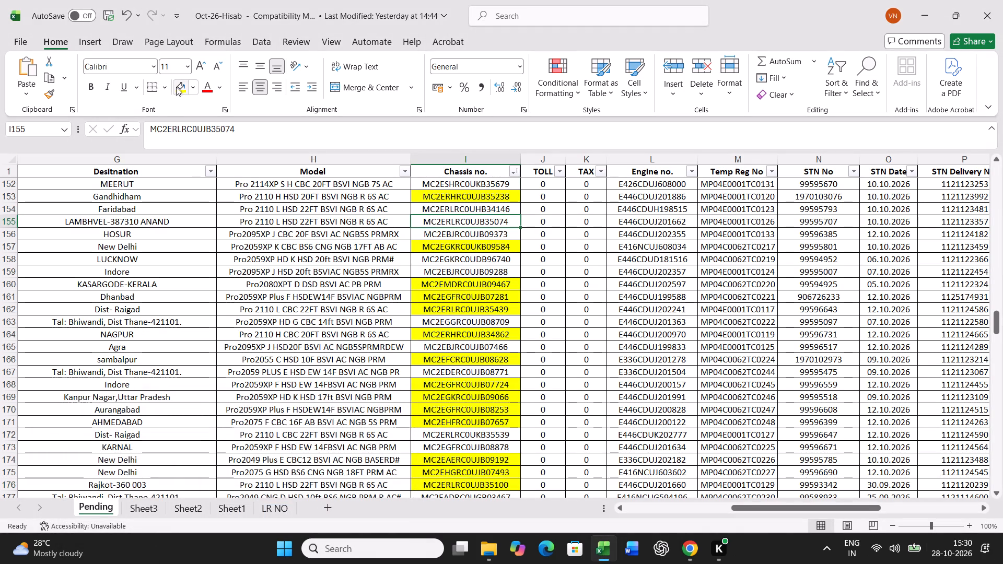
click(176, 86)
Find the chassis number ending in B09828 and fill its cell yellow.
key(ctrl+f)
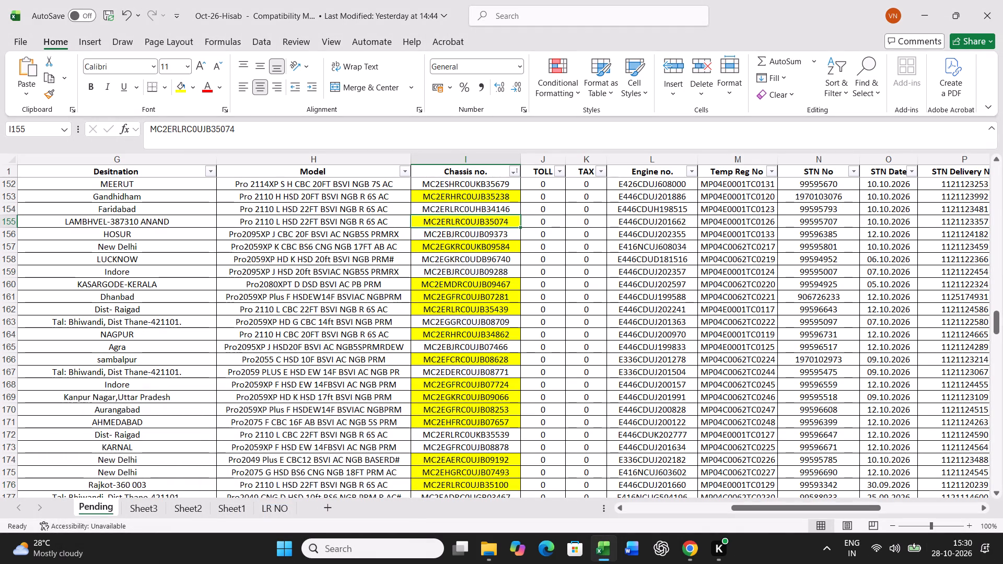
key(b)
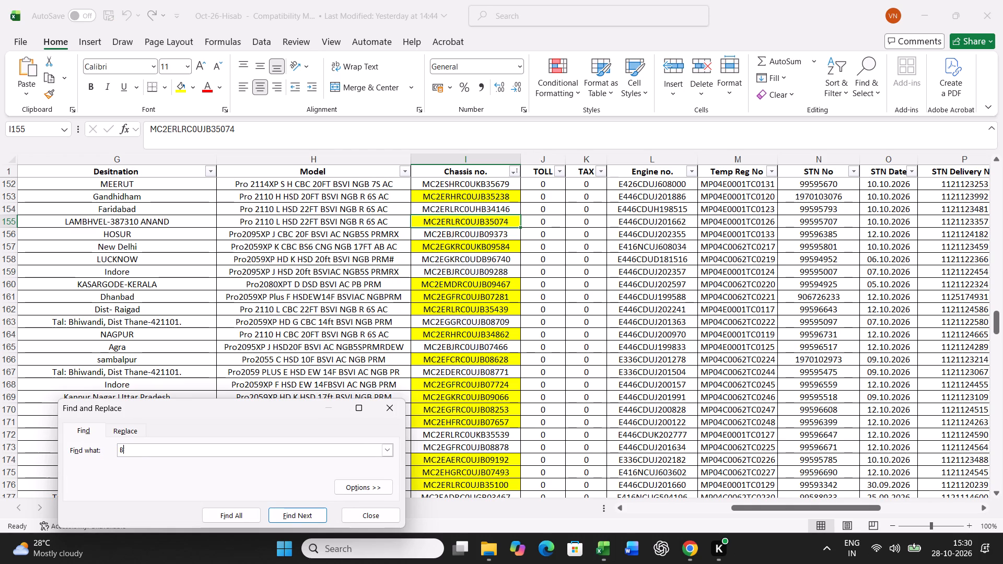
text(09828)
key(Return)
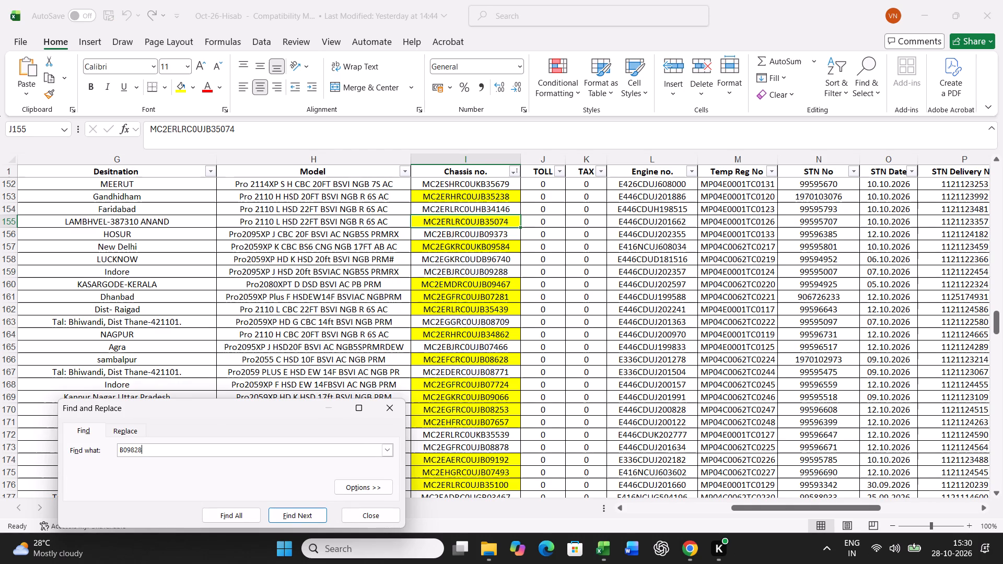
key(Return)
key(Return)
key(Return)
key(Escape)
click(184, 87)
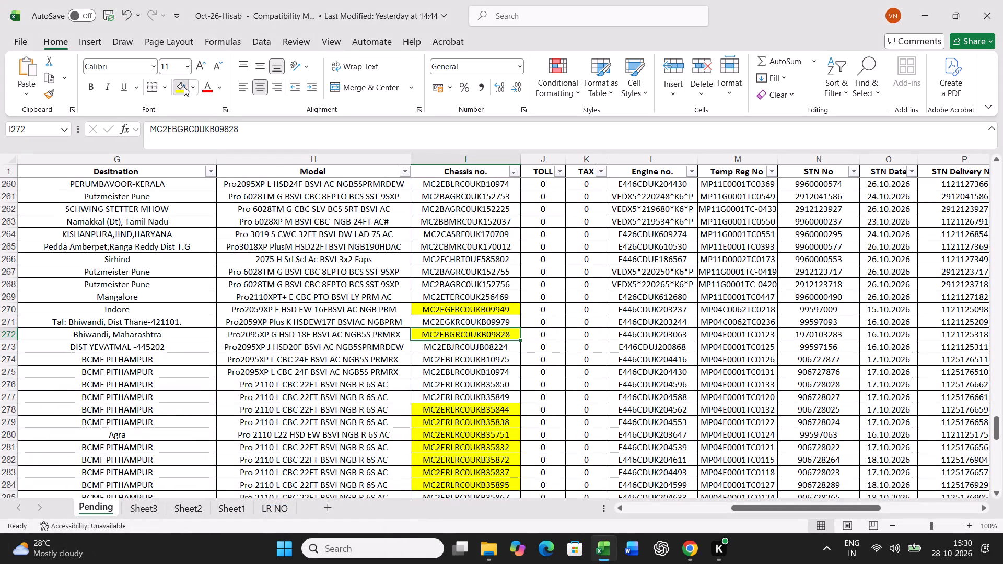
key(ctrl+f)
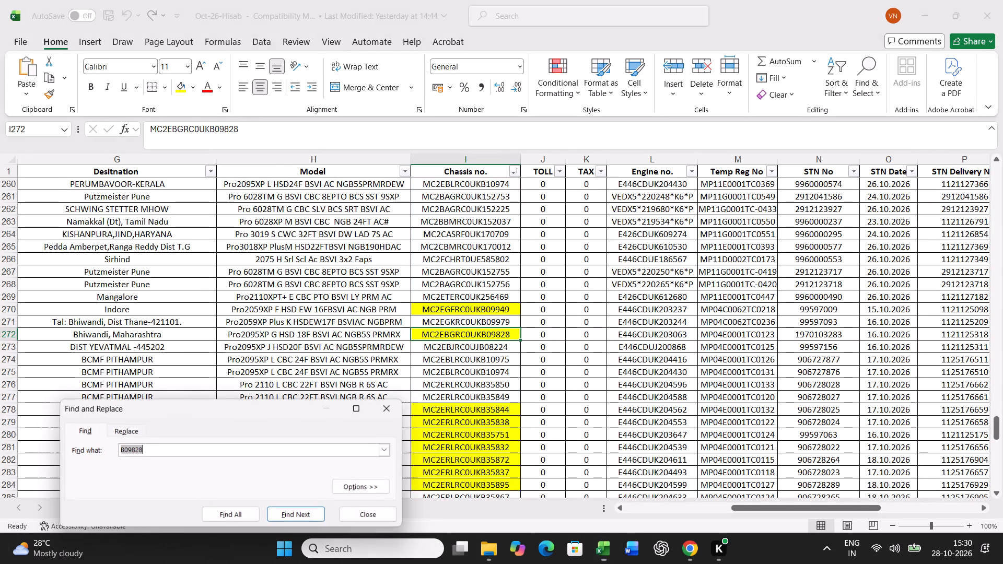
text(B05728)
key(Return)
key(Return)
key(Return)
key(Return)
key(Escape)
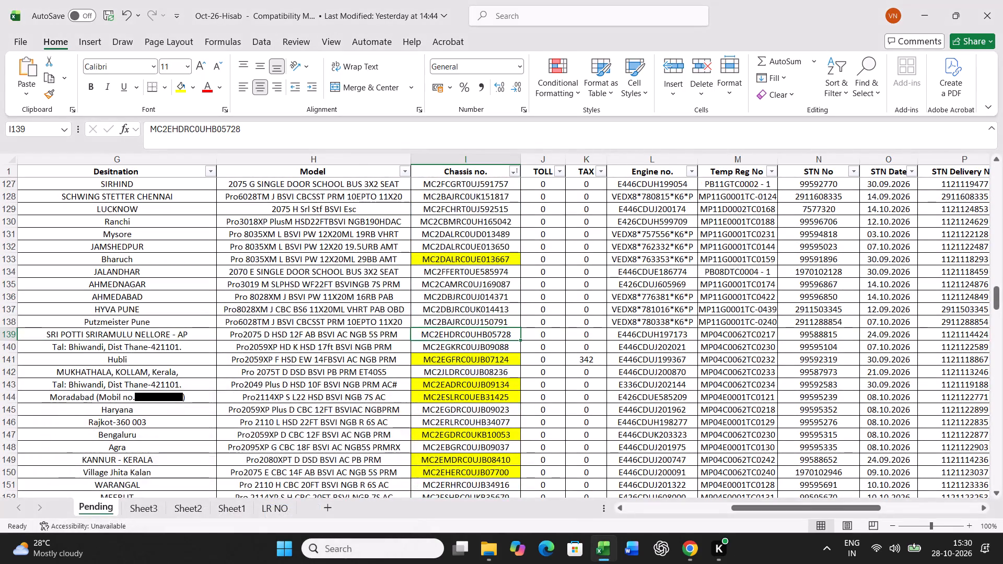
click(178, 87)
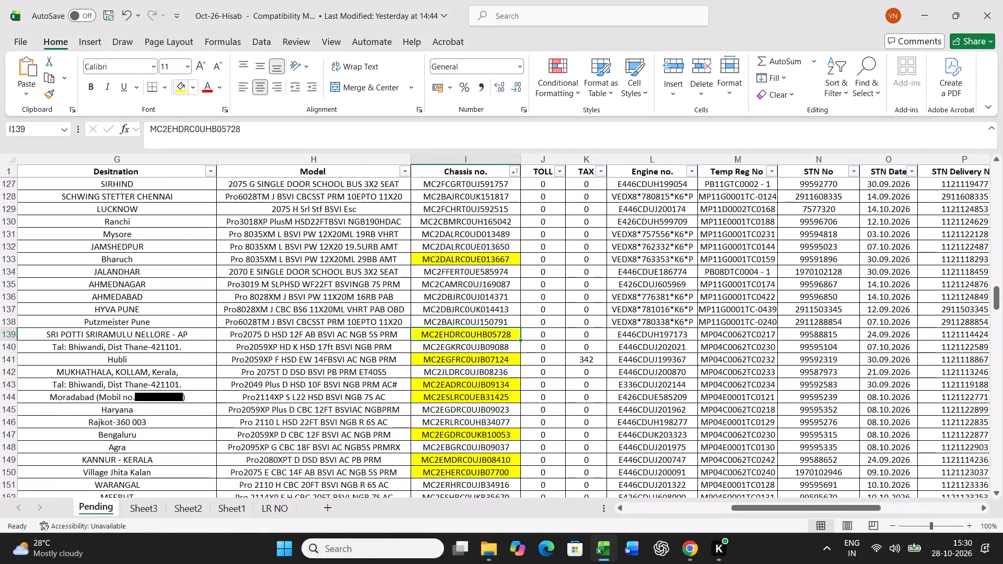
key(ctrl+f)
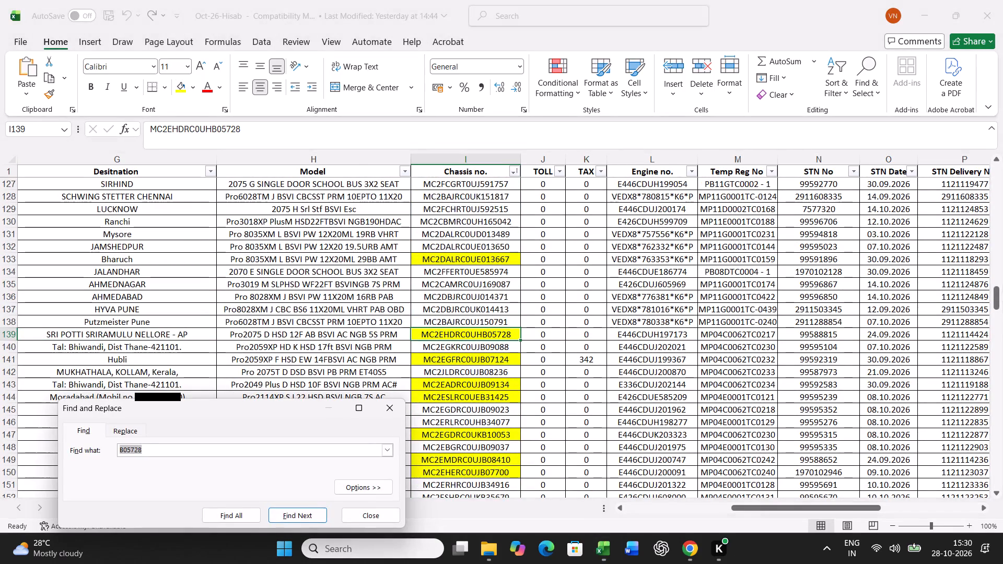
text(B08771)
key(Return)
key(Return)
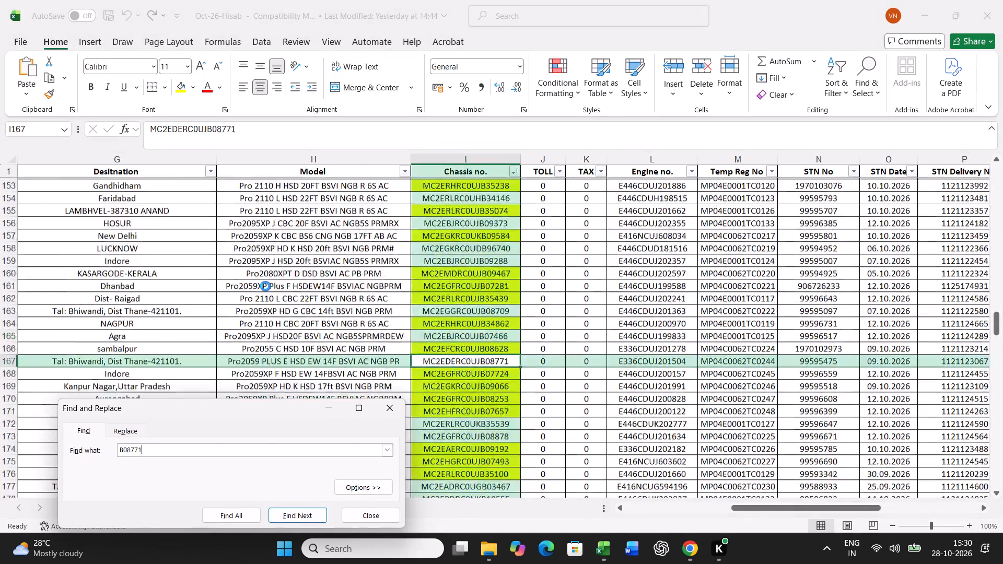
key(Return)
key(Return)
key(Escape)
click(178, 86)
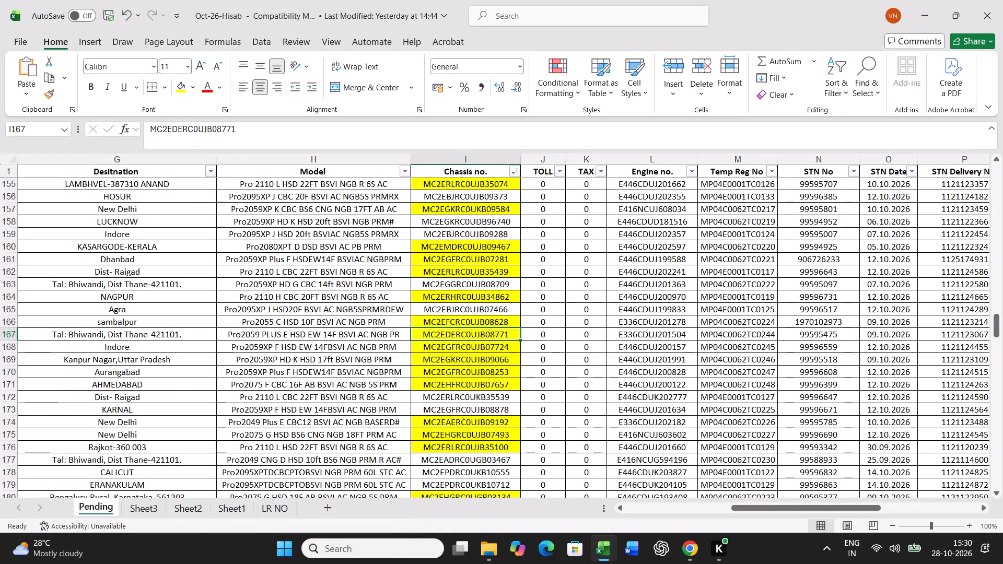
key(ctrl+f)
key(b)
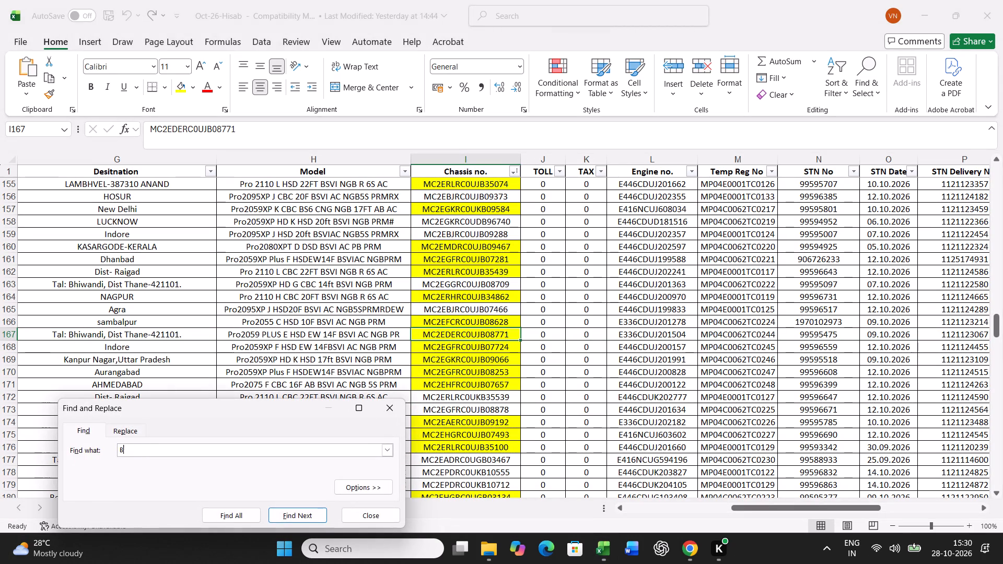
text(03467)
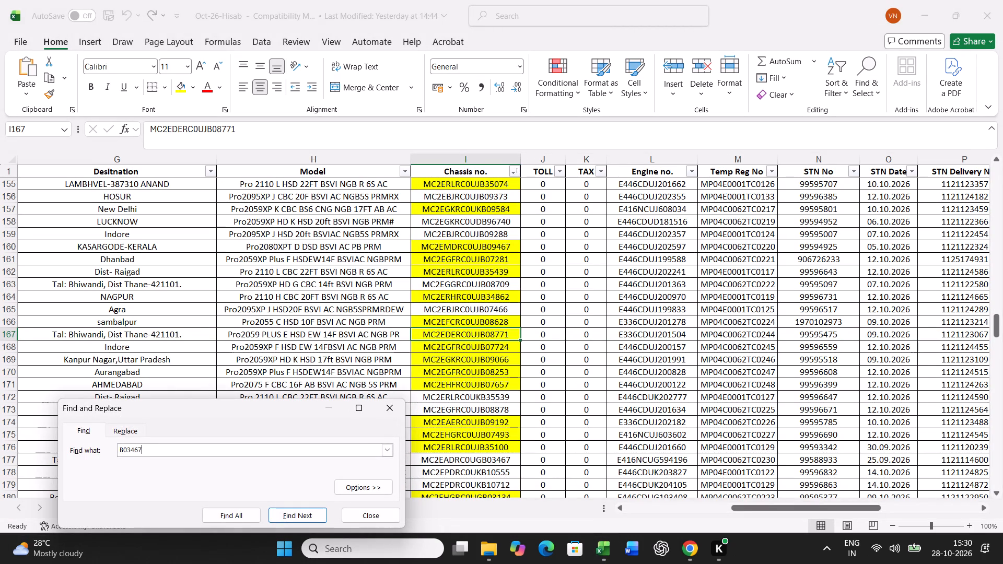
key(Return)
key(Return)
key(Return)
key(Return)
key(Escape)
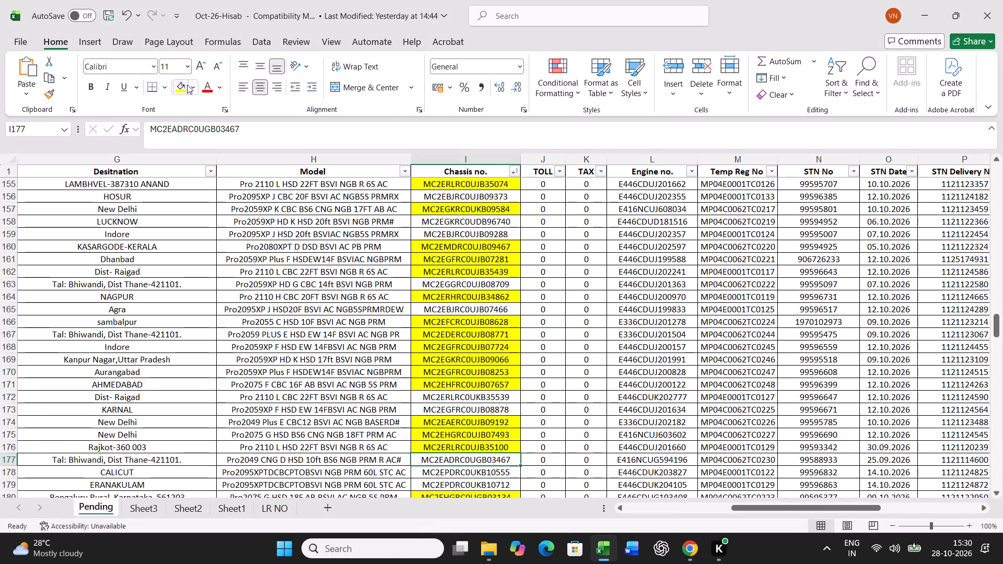
click(187, 85)
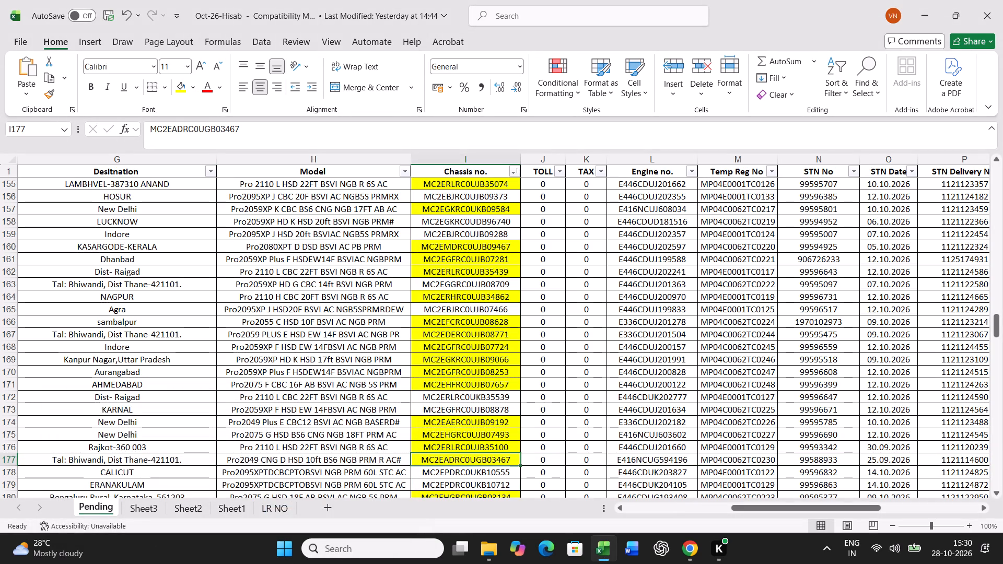
key(ctrl+f)
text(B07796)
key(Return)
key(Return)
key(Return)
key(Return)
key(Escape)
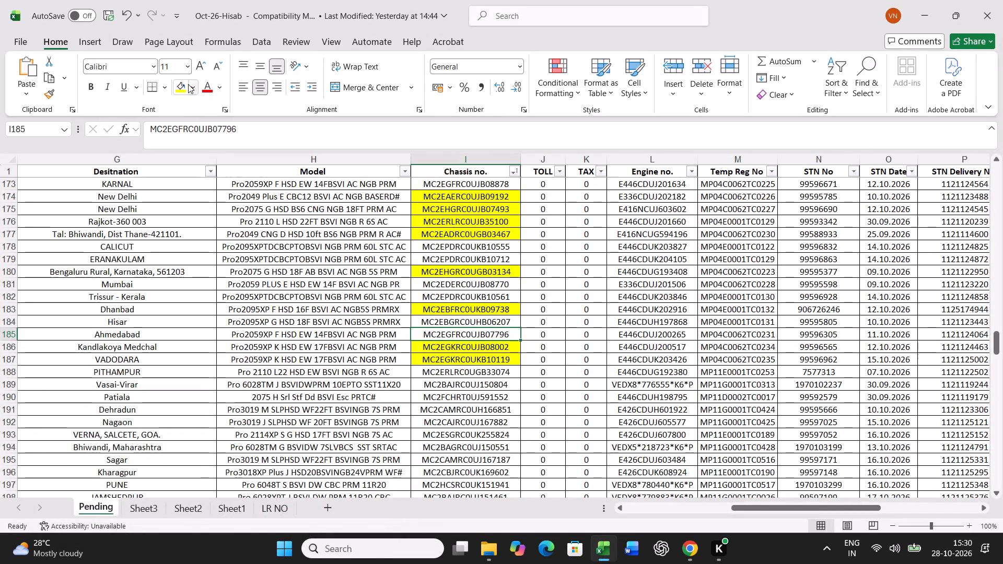
click(182, 83)
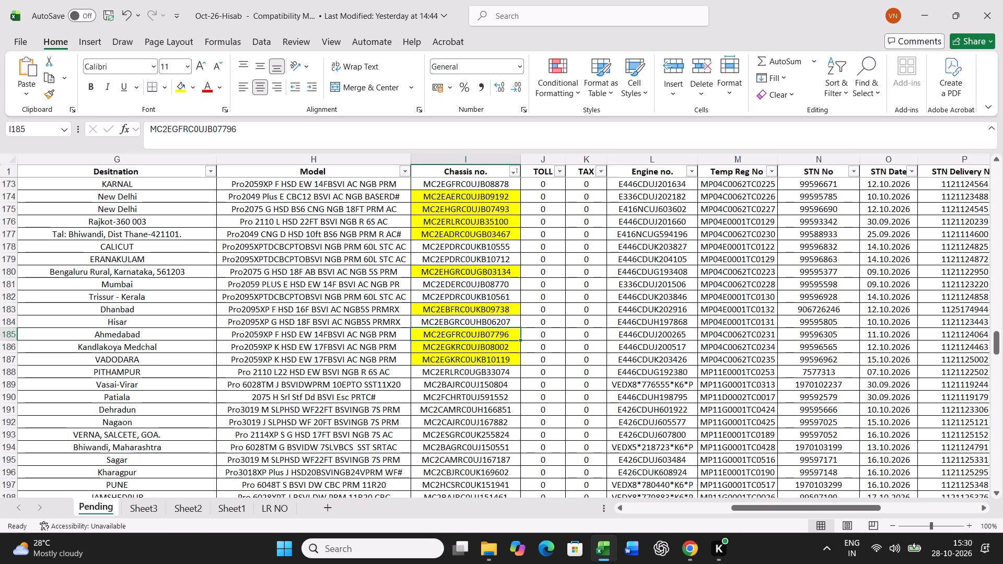
key(ctrl+f)
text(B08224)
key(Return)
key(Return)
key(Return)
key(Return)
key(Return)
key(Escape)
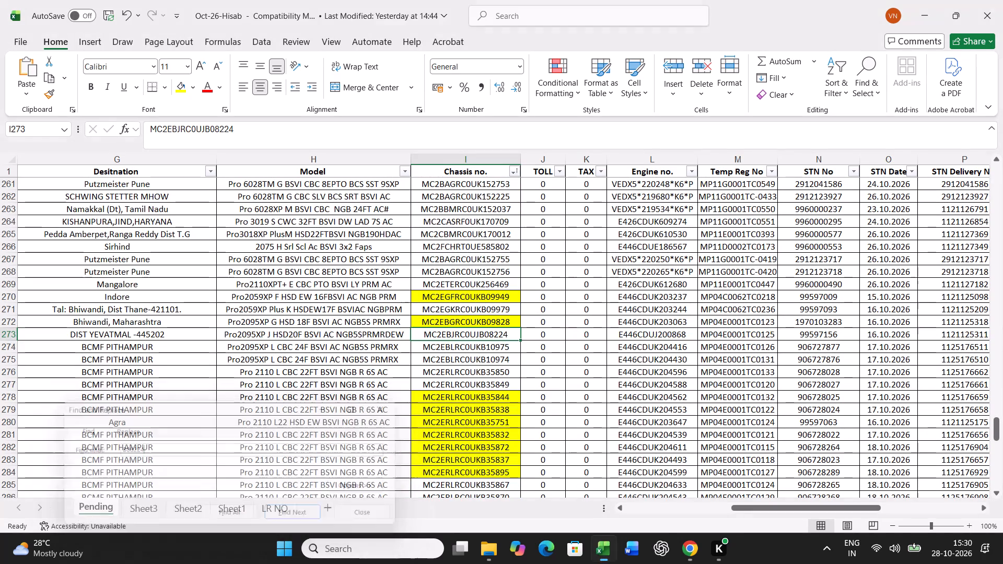
click(178, 81)
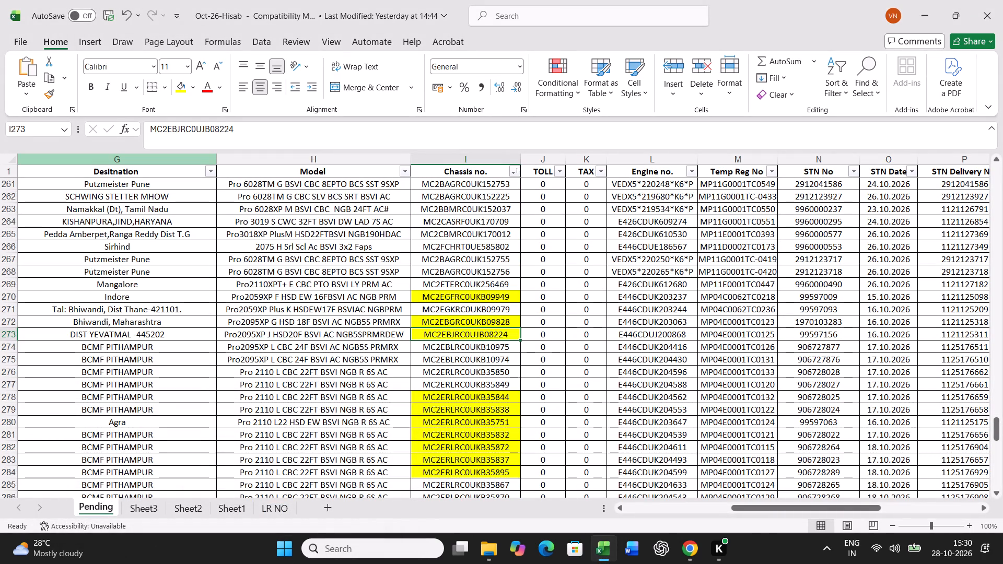
key(ctrl+f)
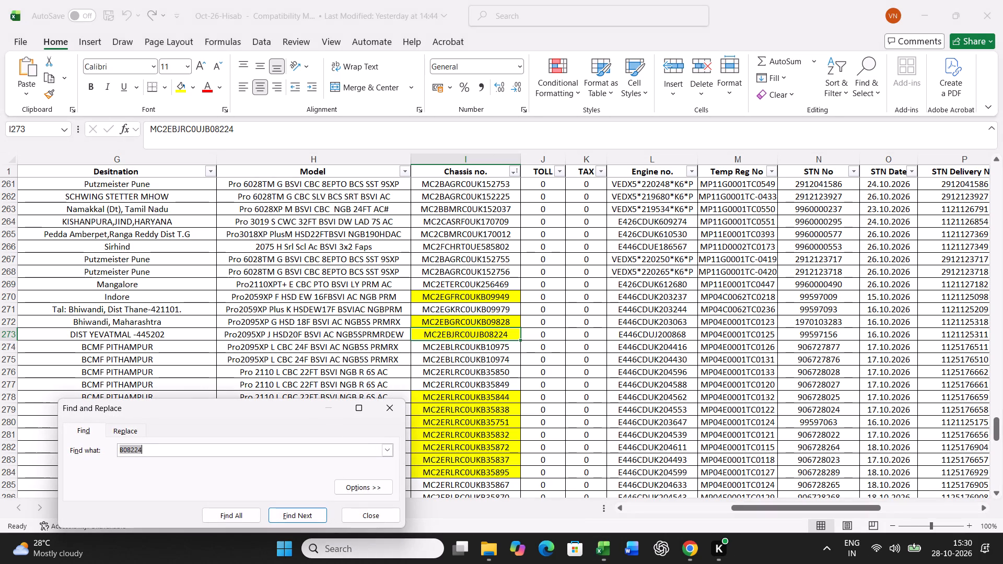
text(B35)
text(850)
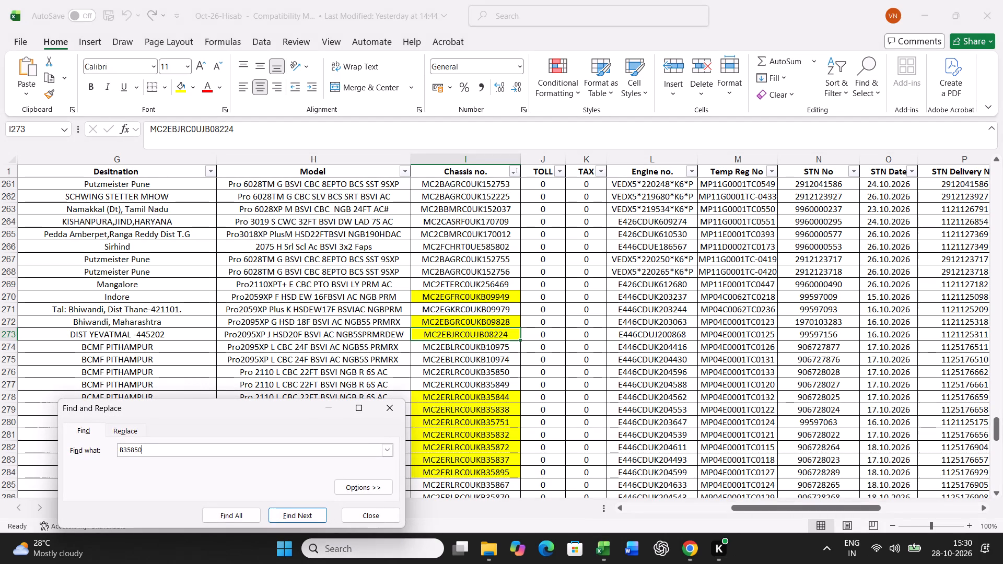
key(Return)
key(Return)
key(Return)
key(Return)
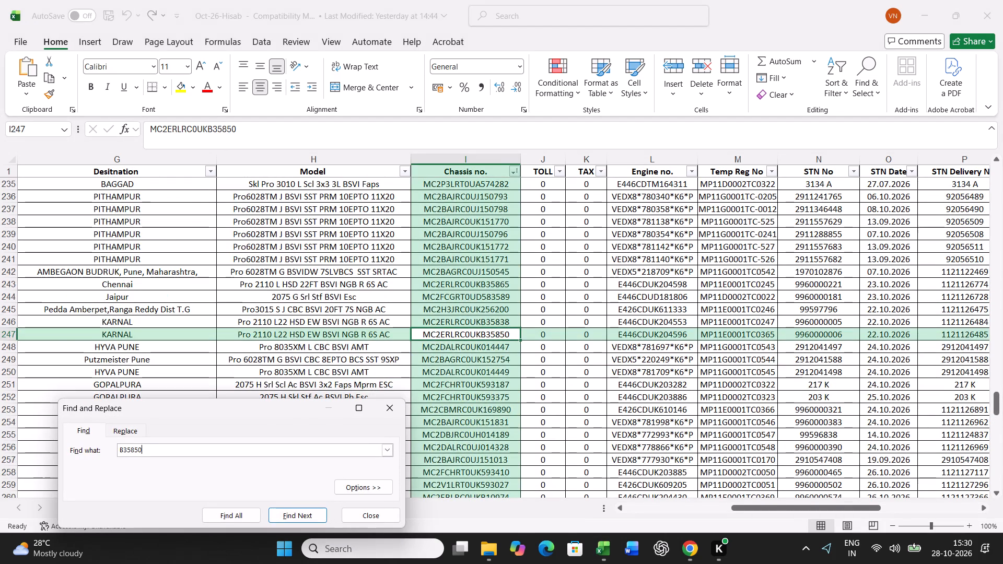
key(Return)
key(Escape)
click(178, 88)
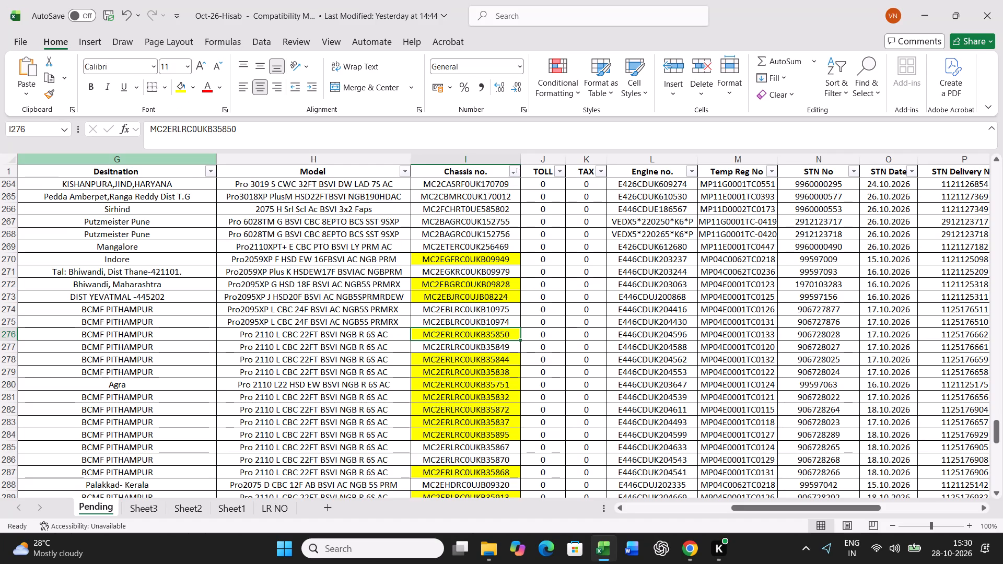
key(ctrl+f)
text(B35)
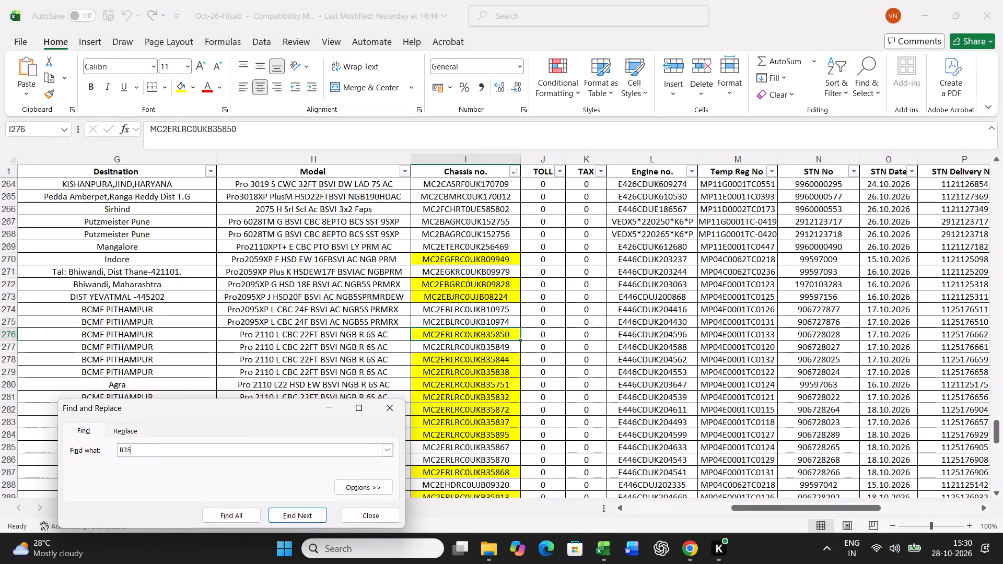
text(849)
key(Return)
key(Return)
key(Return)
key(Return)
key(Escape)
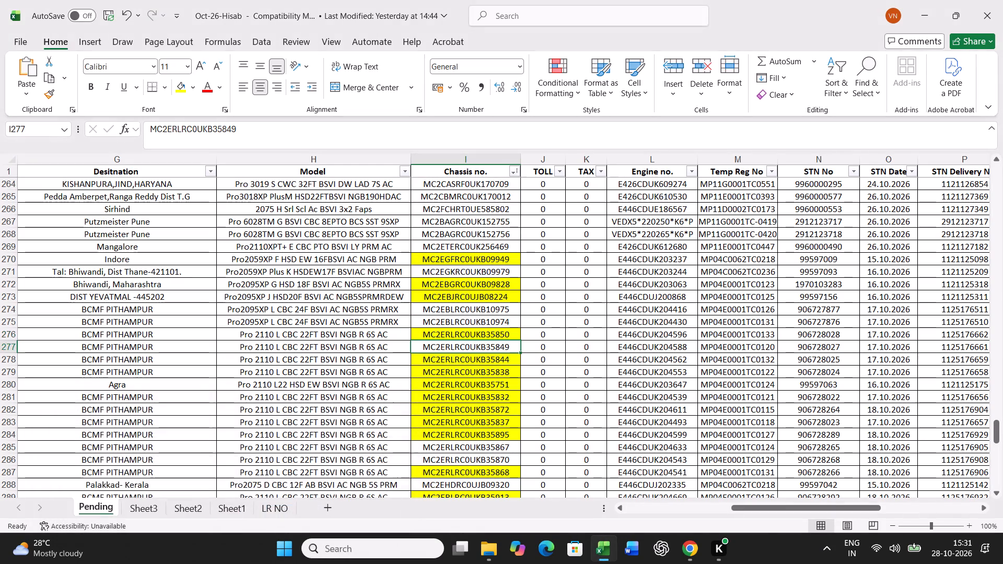
click(186, 86)
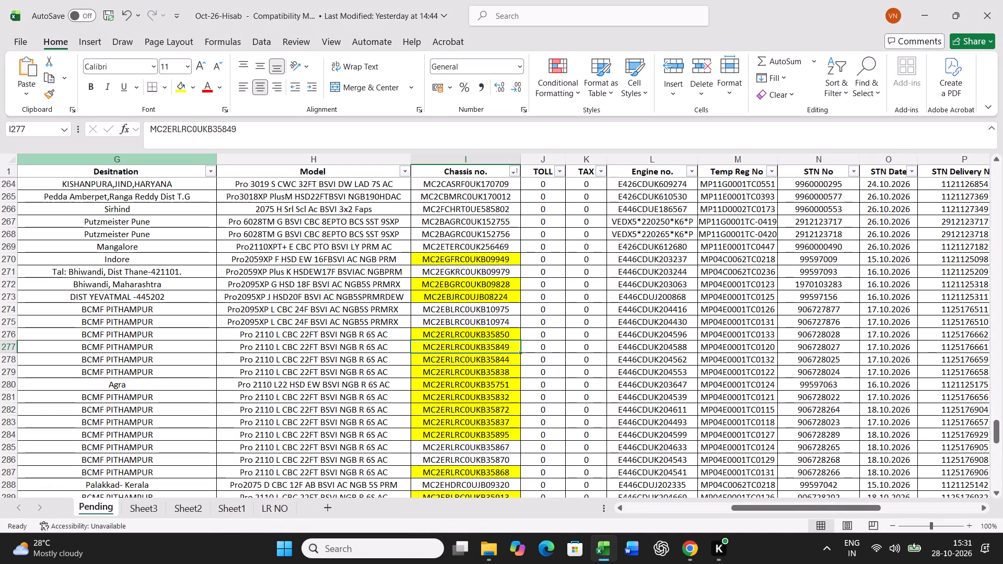
key(ctrl+f)
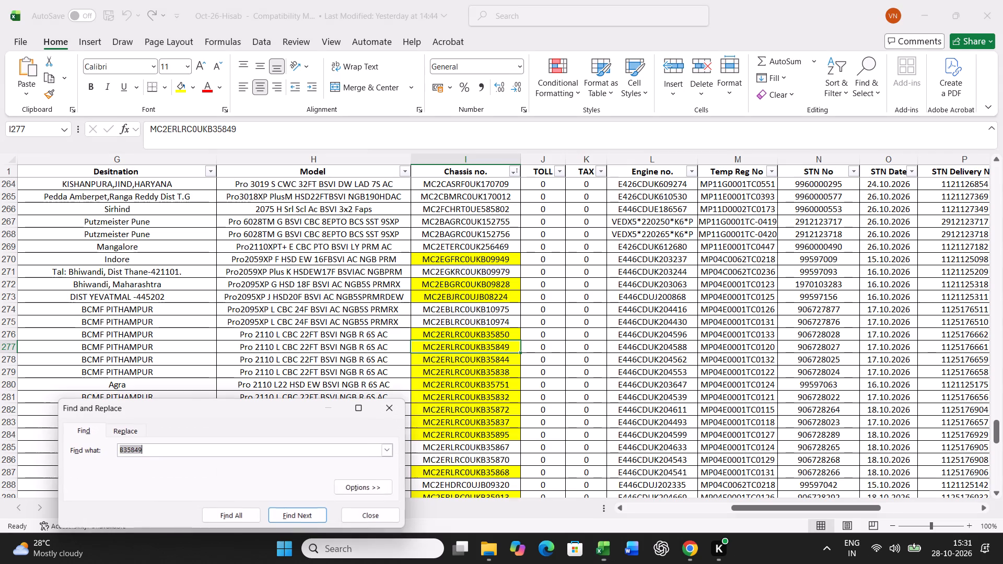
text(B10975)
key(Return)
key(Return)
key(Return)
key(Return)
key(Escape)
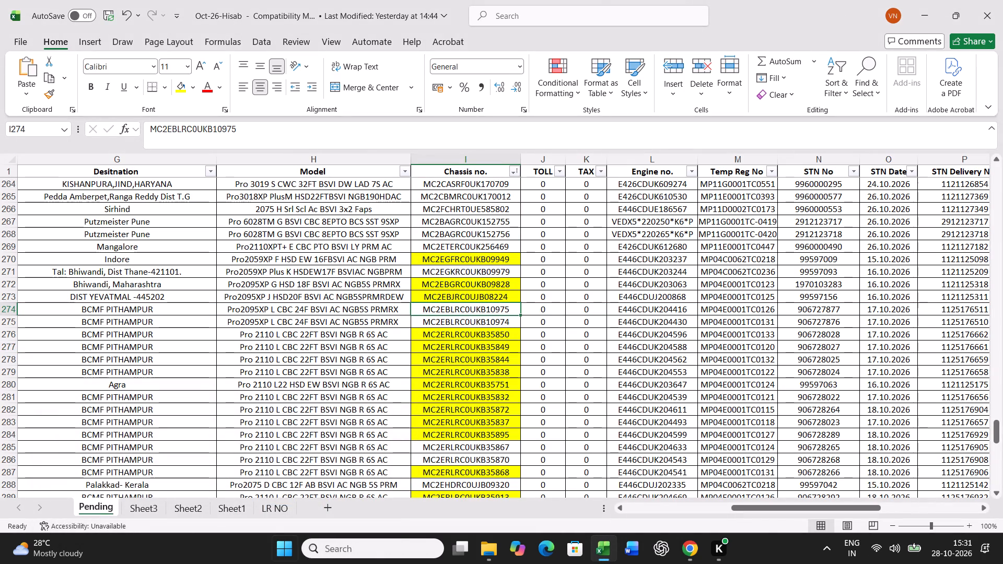
click(184, 85)
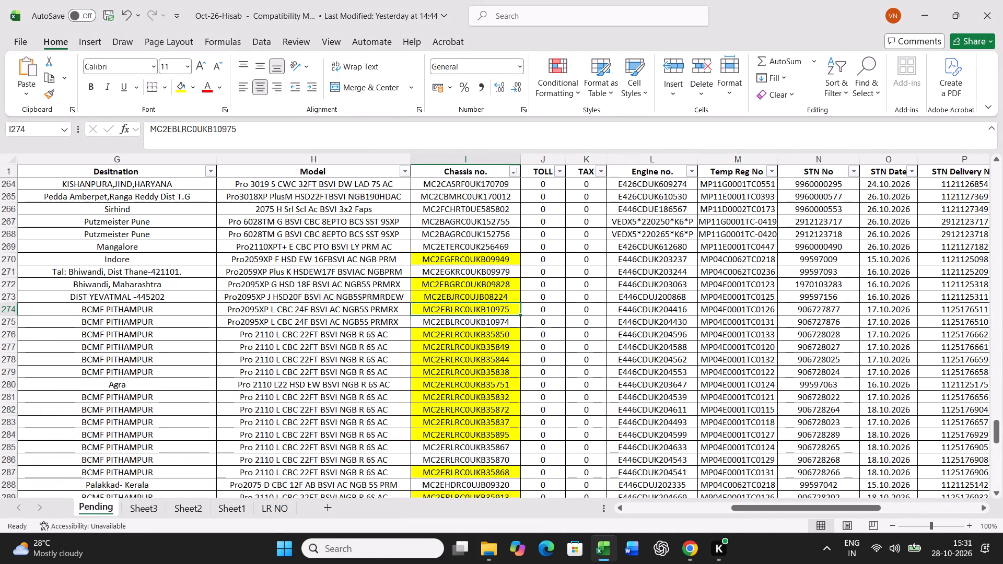
click(501, 321)
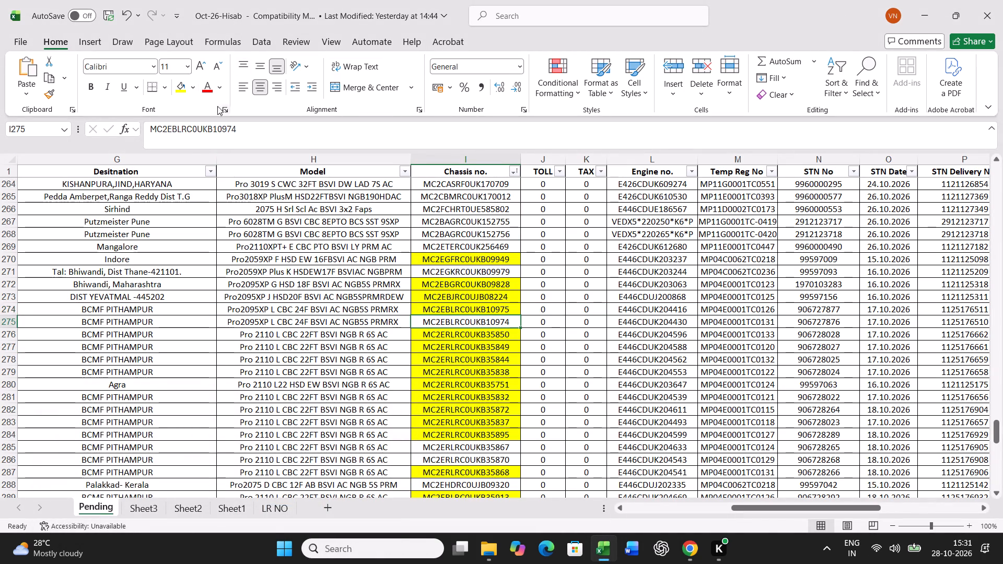
click(180, 85)
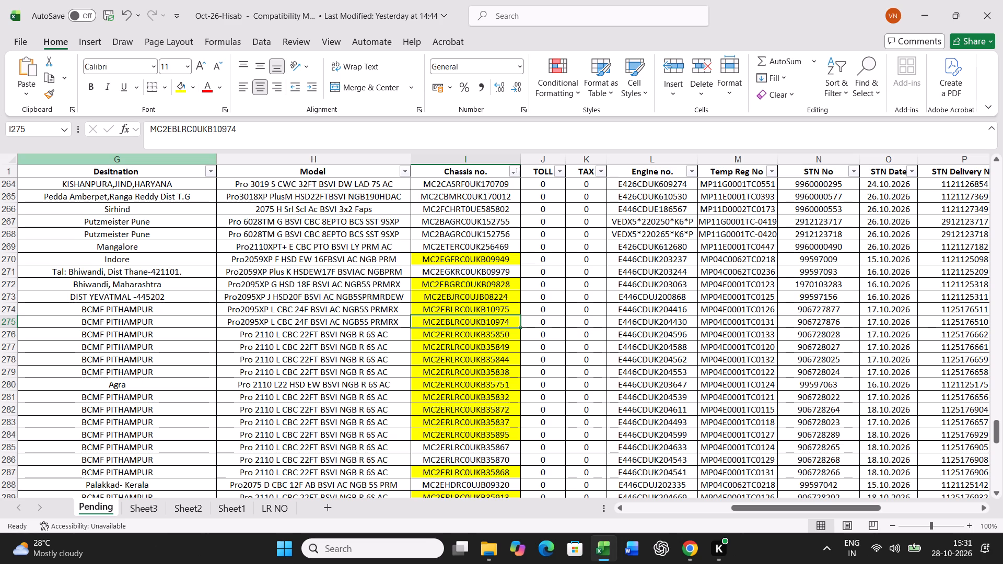
key(ctrl+f)
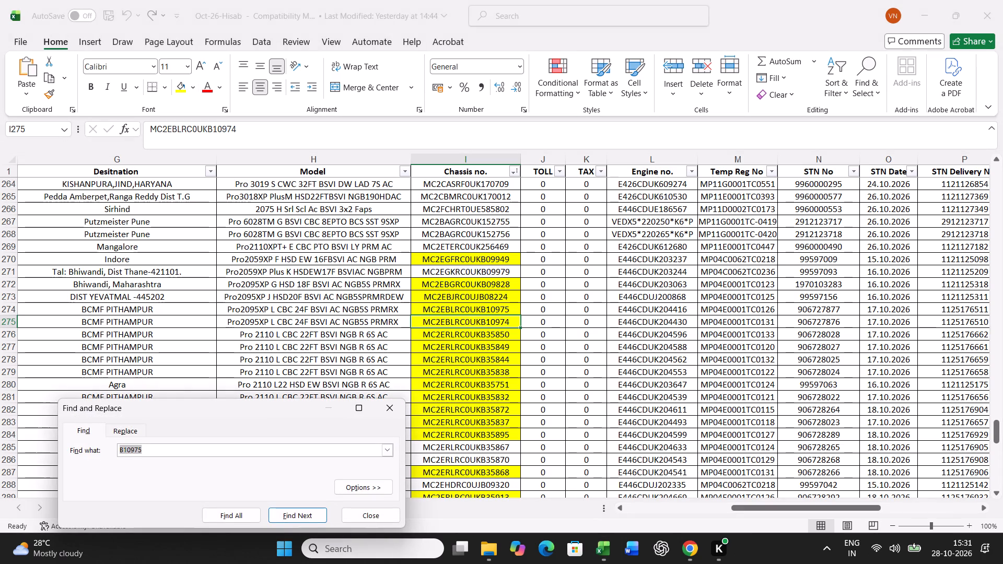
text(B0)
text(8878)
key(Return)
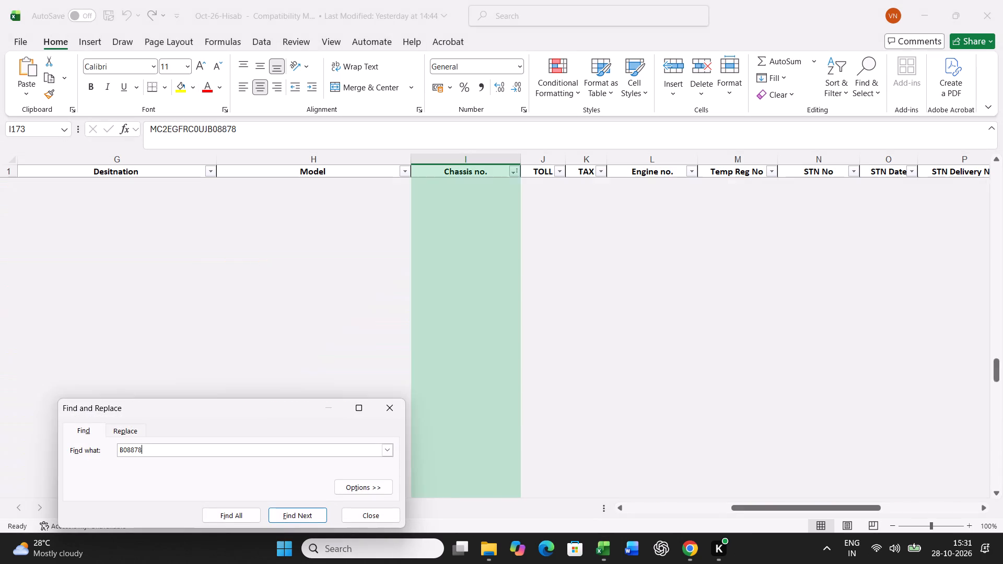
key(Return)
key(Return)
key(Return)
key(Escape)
click(172, 86)
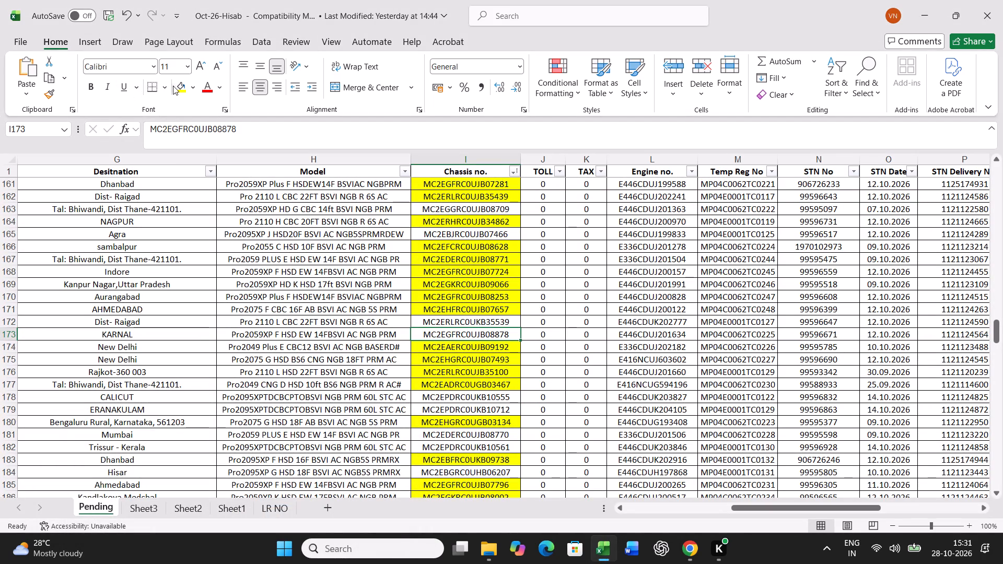
click(179, 88)
Add a new blank worksheet after the Pending sheet.
click(328, 509)
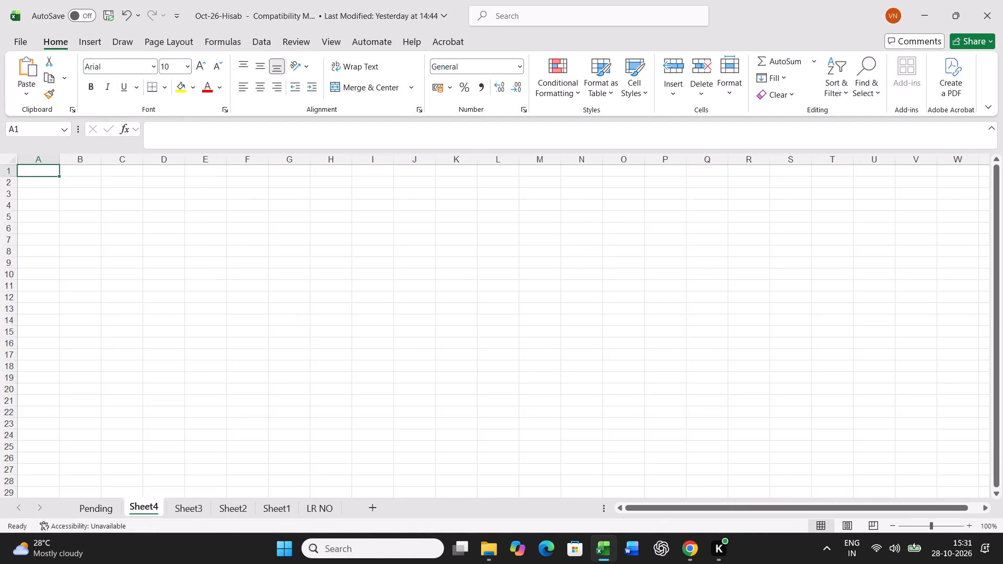
Sort the Pending sheet by the Chassis no. column's cell colour with the yellow cells on top.
click(105, 508)
click(459, 168)
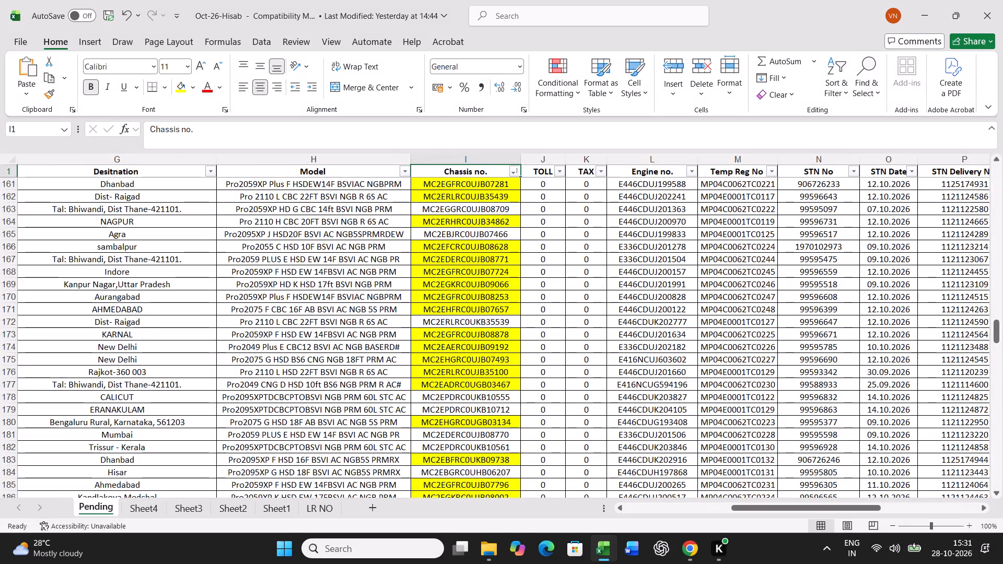
click(514, 169)
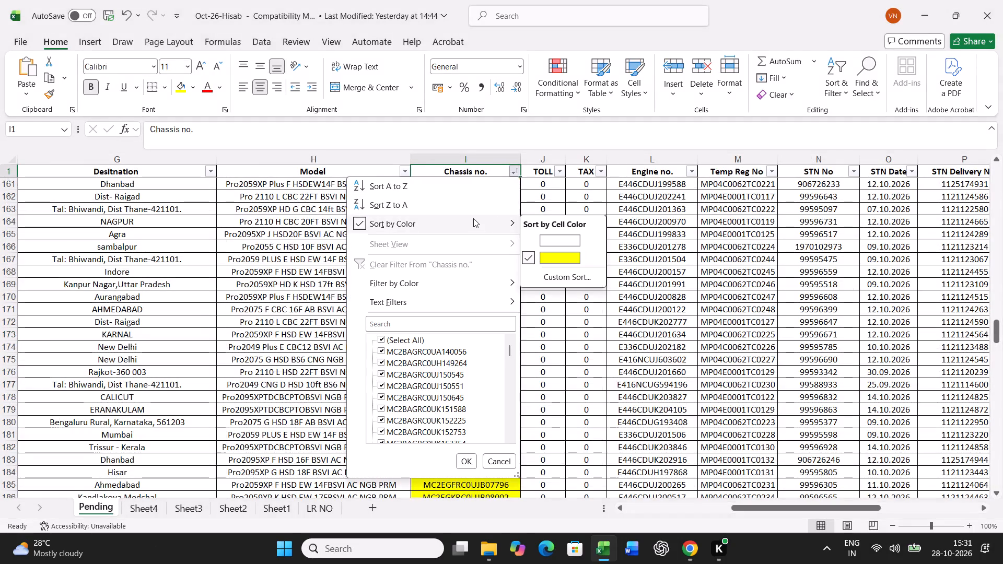
click(561, 260)
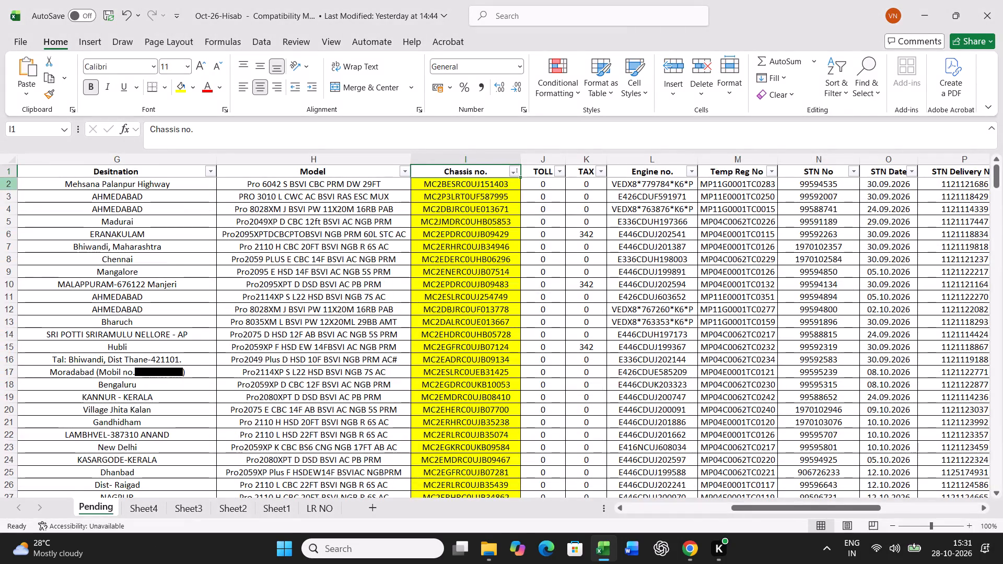
Move all rows with yellow chassis numbers from the Pending sheet to the new blank sheet, starting at cell A1.
drag(5, 184, 0, 477)
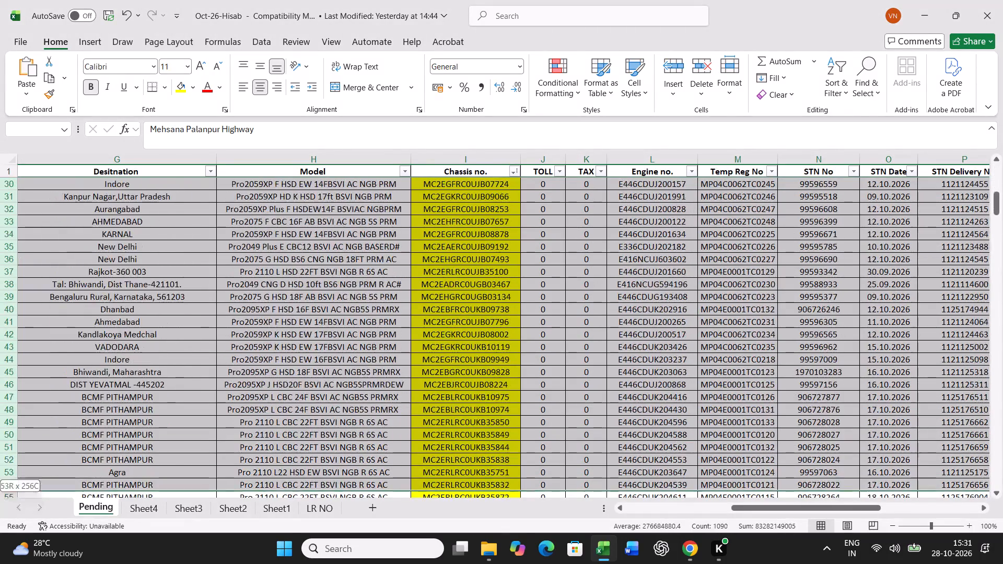
drag(0, 477, 1, 486)
scroll(98, 387, down, 3)
key(ctrl+x)
click(142, 508)
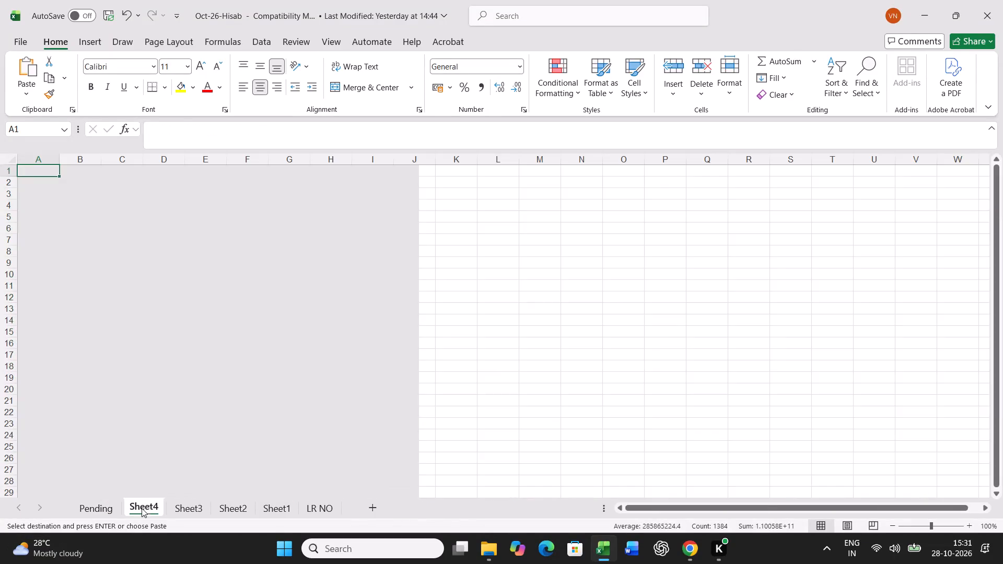
key(ctrl+v)
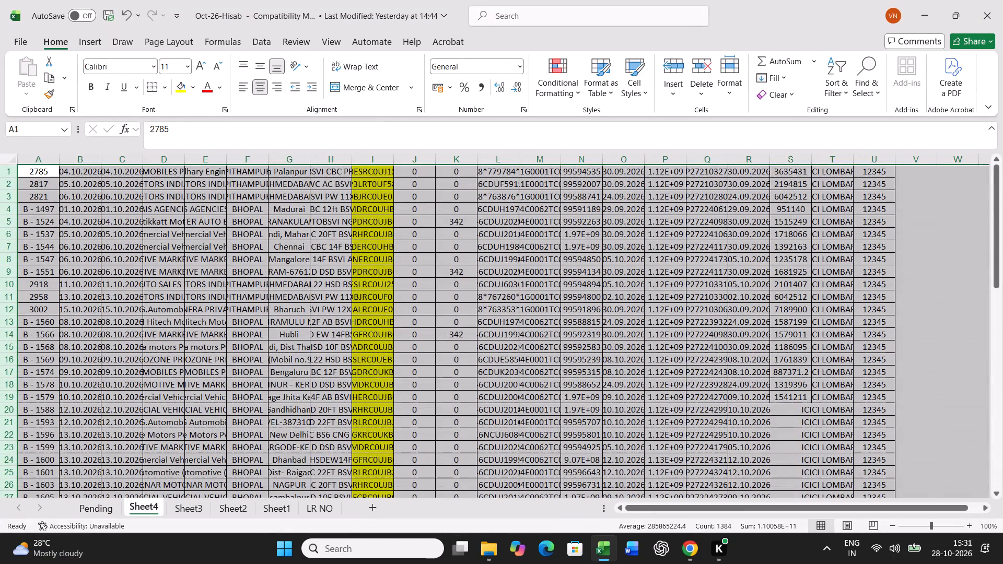
Auto-fit all column widths on the new sheet and check the moved rows down to the last one.
click(6, 161)
double_click(56, 161)
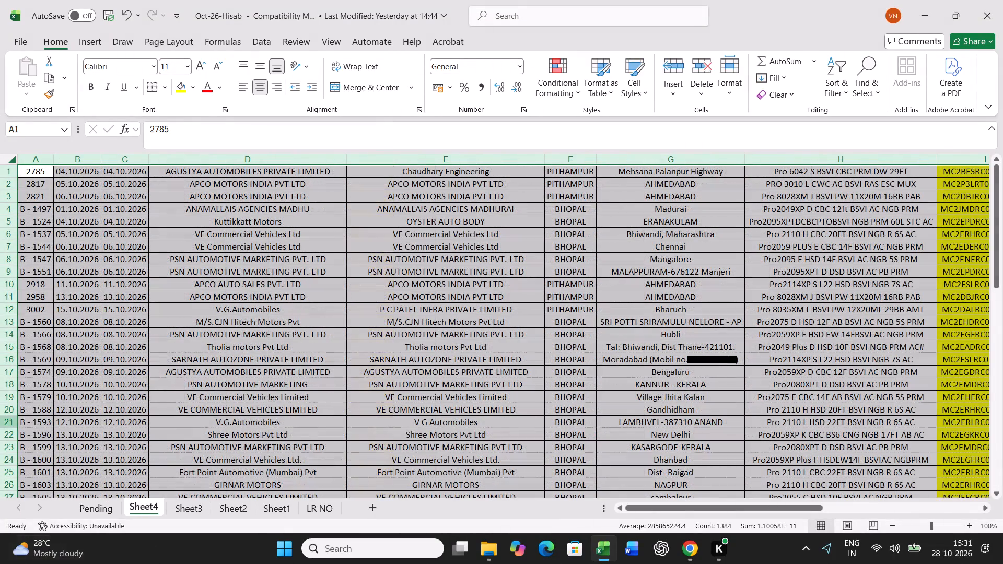
drag(689, 503, 627, 507)
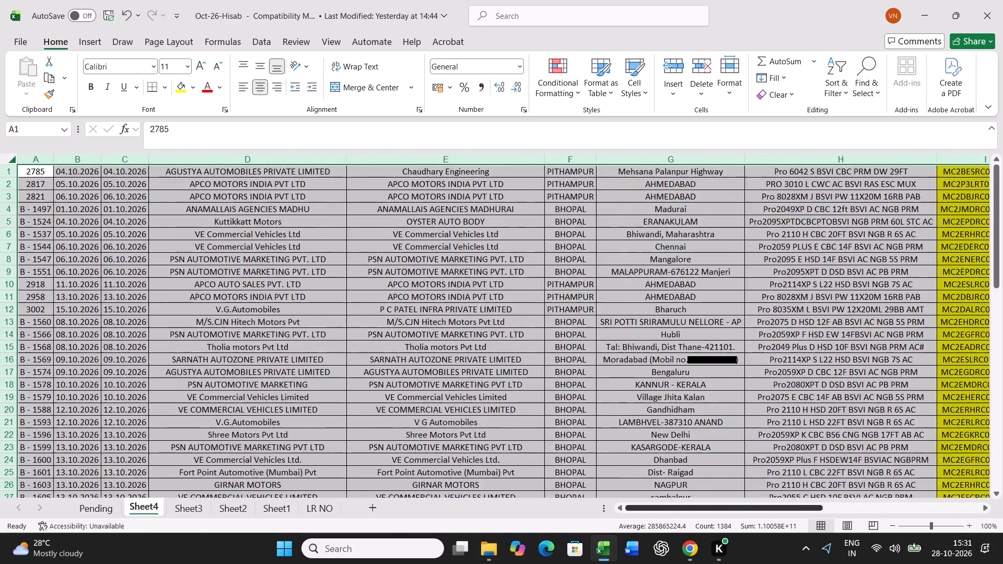
scroll(159, 318, down, 19)
click(37, 344)
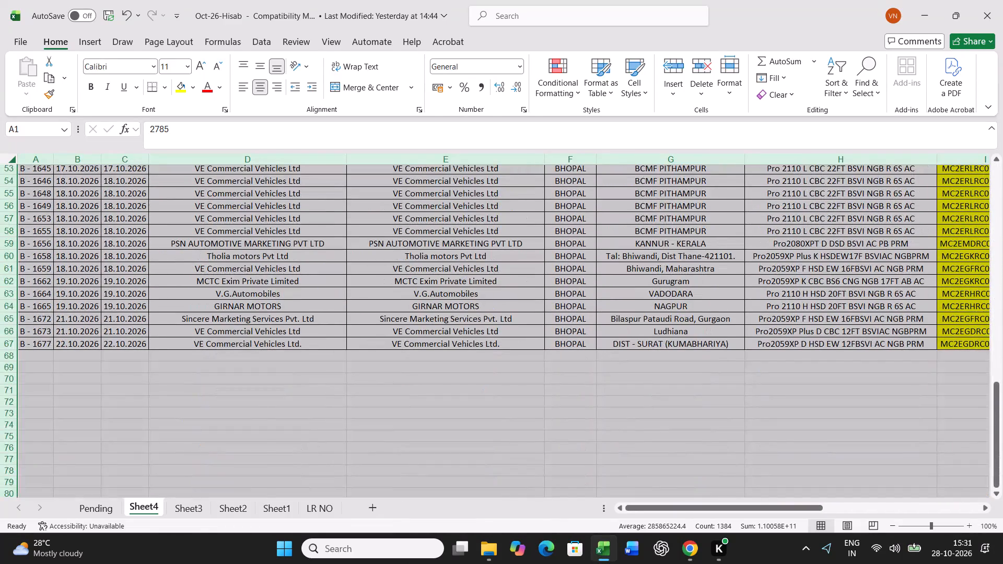
Delete the emptied rows 2 to 68 from the Pending sheet.
click(88, 511)
right_click(211, 298)
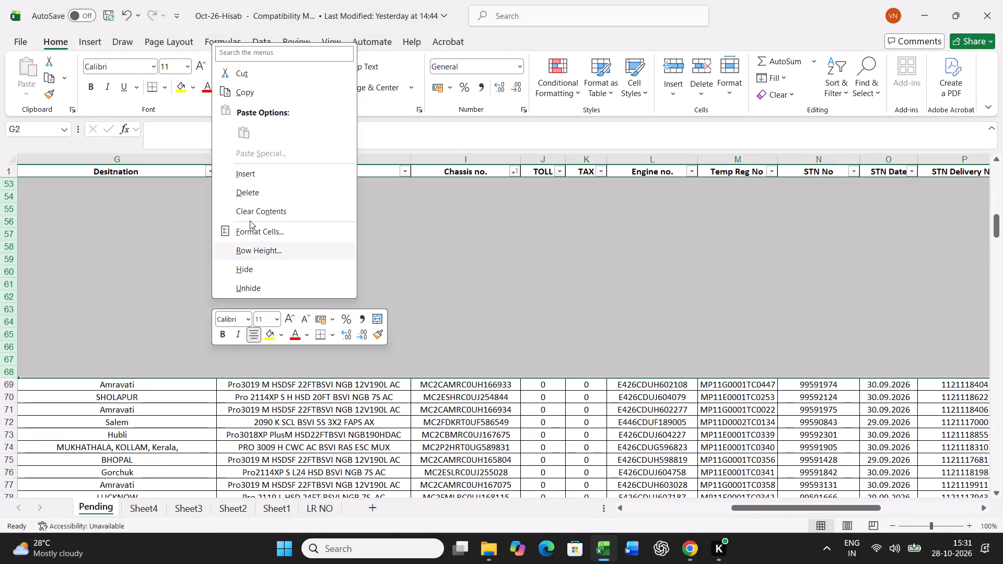
click(257, 189)
Review the remaining rows of the Pending sheet from the first column down to the last entry.
click(646, 509)
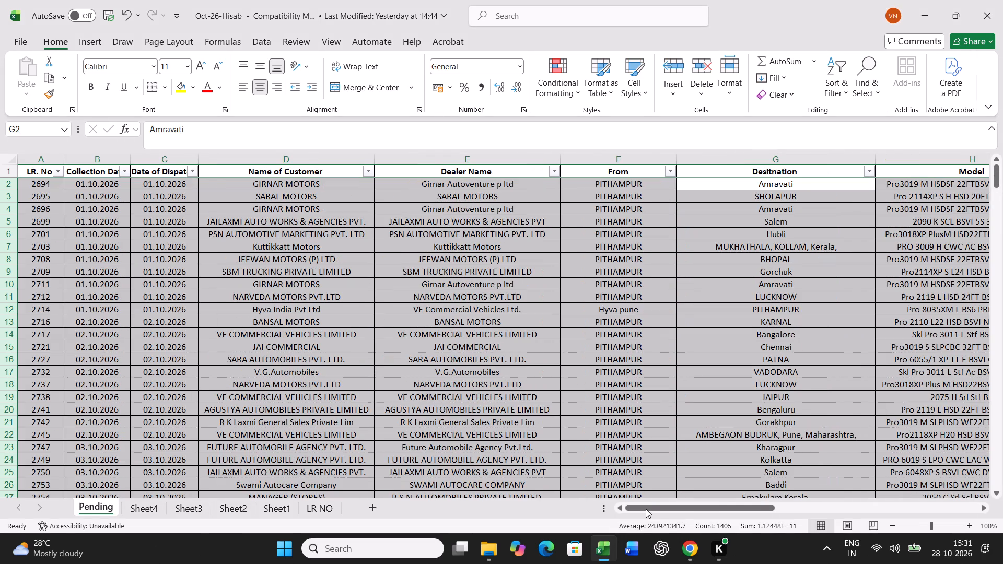
click(375, 332)
scroll(263, 343, down, 20)
scroll(263, 343, down, 12)
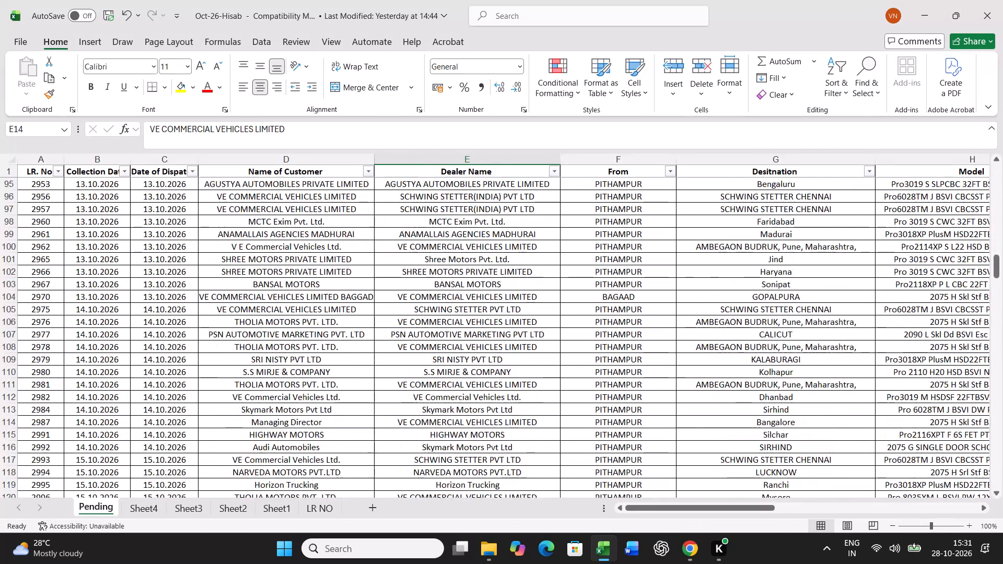
scroll(260, 345, down, 20)
scroll(260, 345, down, 20)
scroll(260, 345, down, 8)
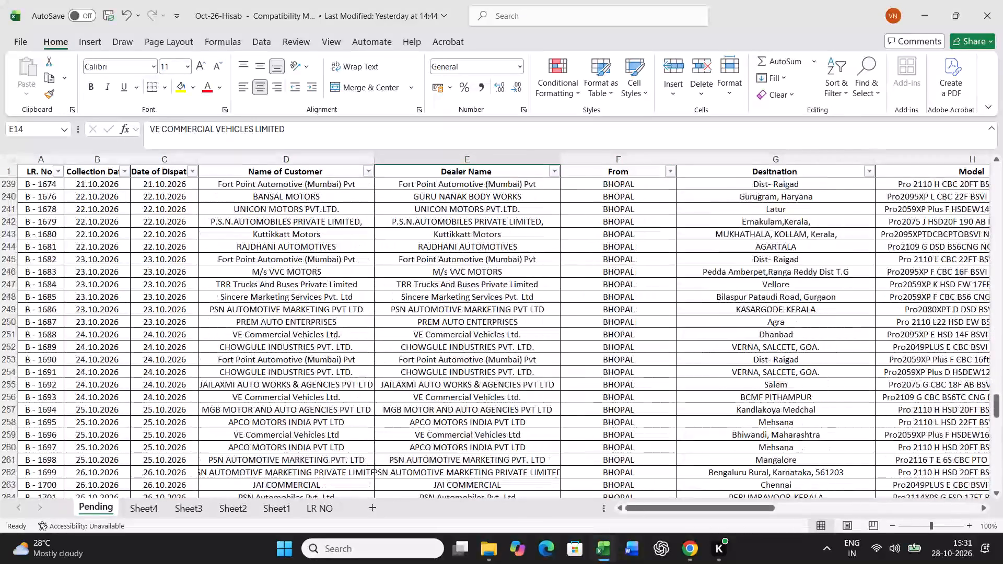
scroll(260, 345, down, 9)
scroll(260, 345, up, 9)
scroll(131, 348, down, 5)
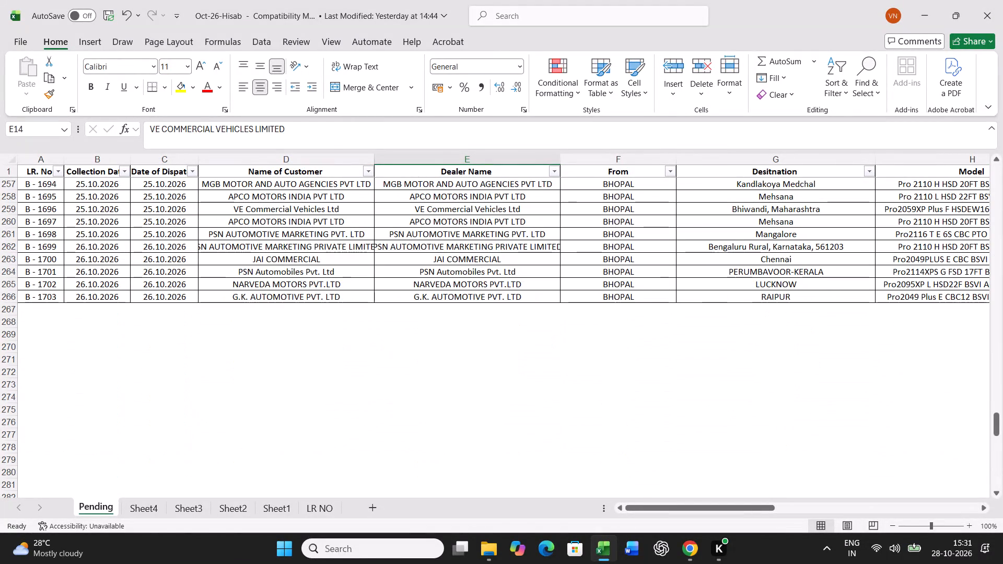
Save the Oct-26-Hisab workbook with the last LR number on the Pending sheet selected, and close it.
click(45, 296)
key(ctrl+s)
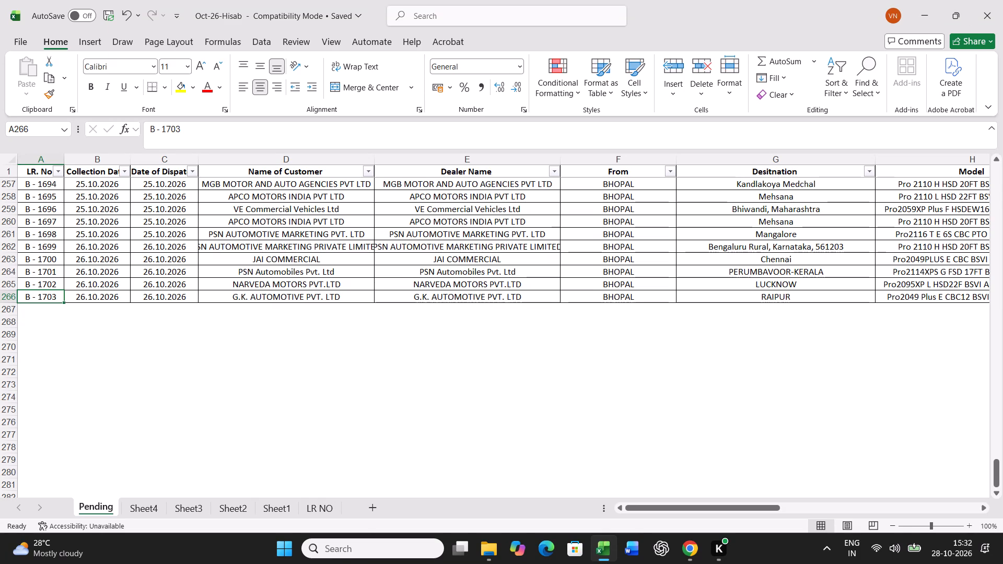
key(ctrl+s)
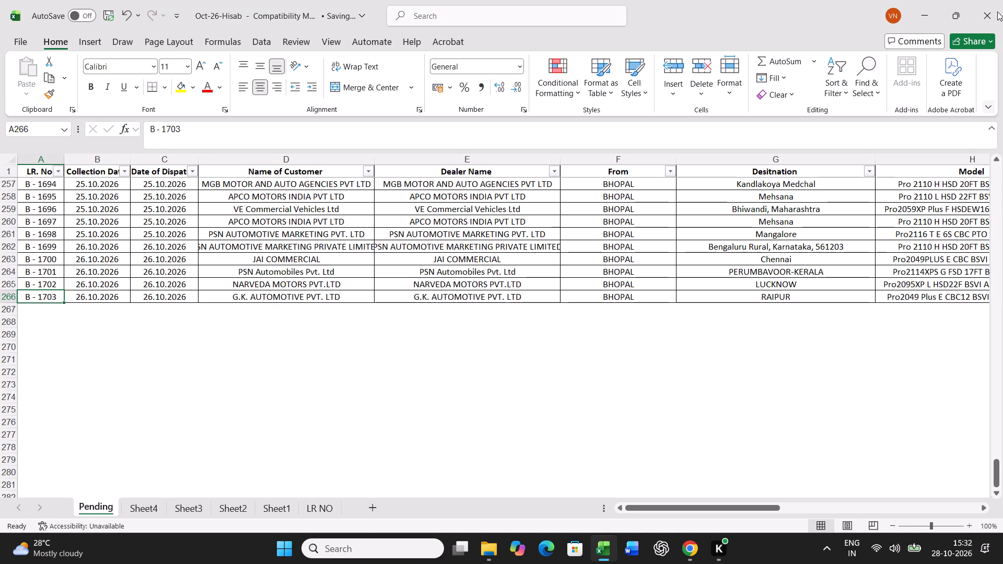
click(997, 11)
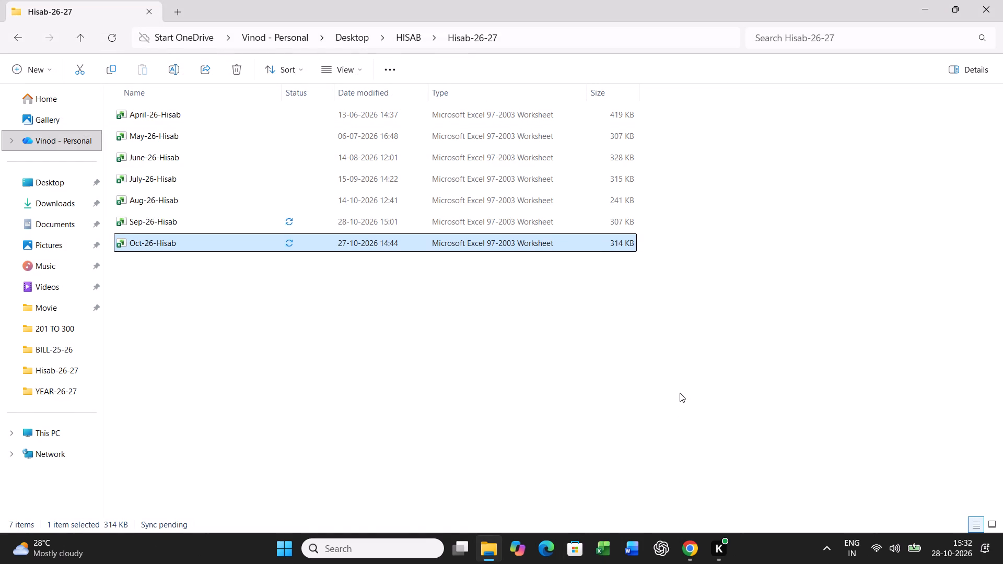